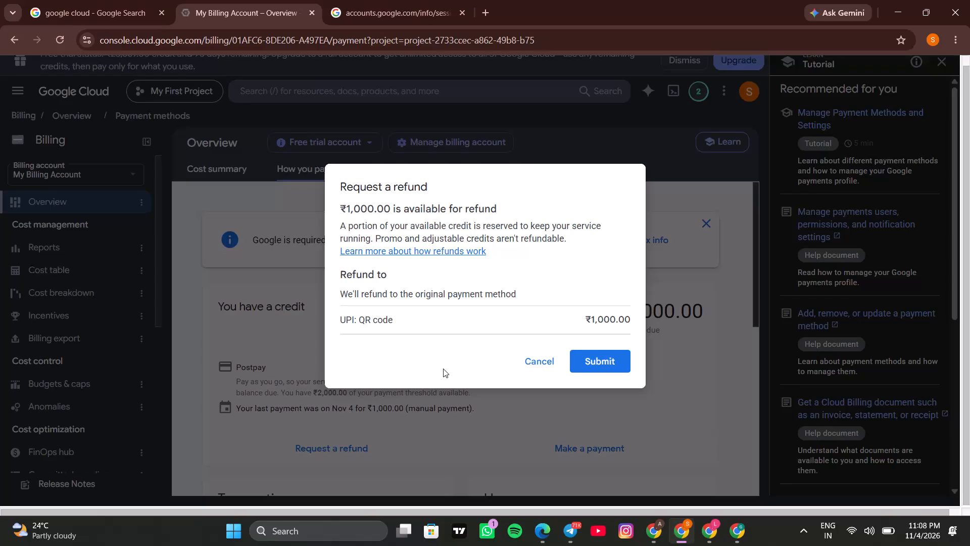
Submit the ₹1,000.00 refund request to the original UPI QR code payment method and close the acknowledgement.
key("space")
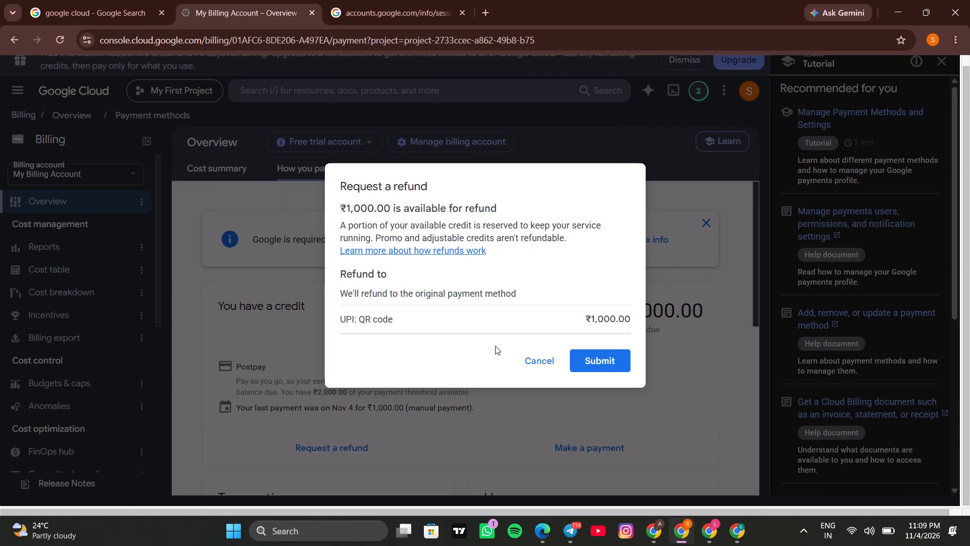
left_click(585, 359)
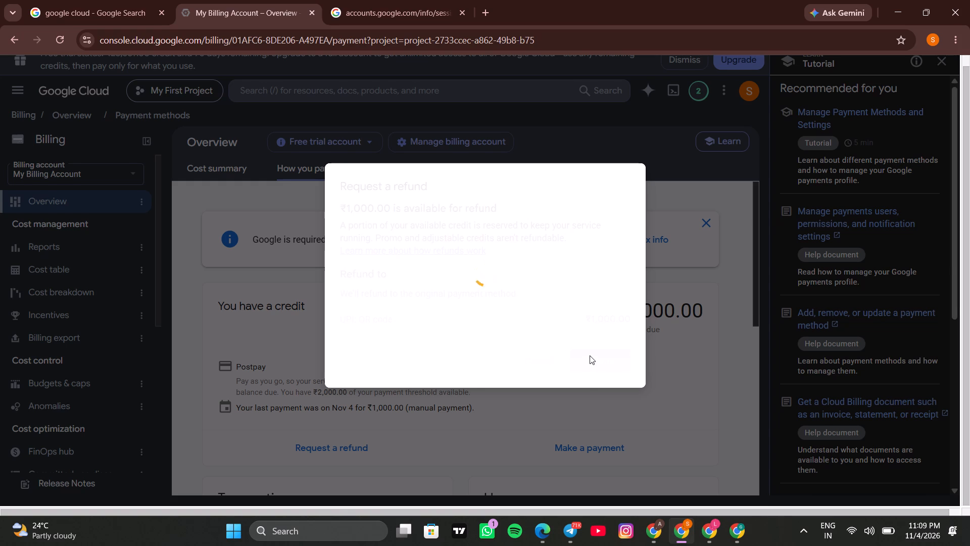
left_click(616, 329)
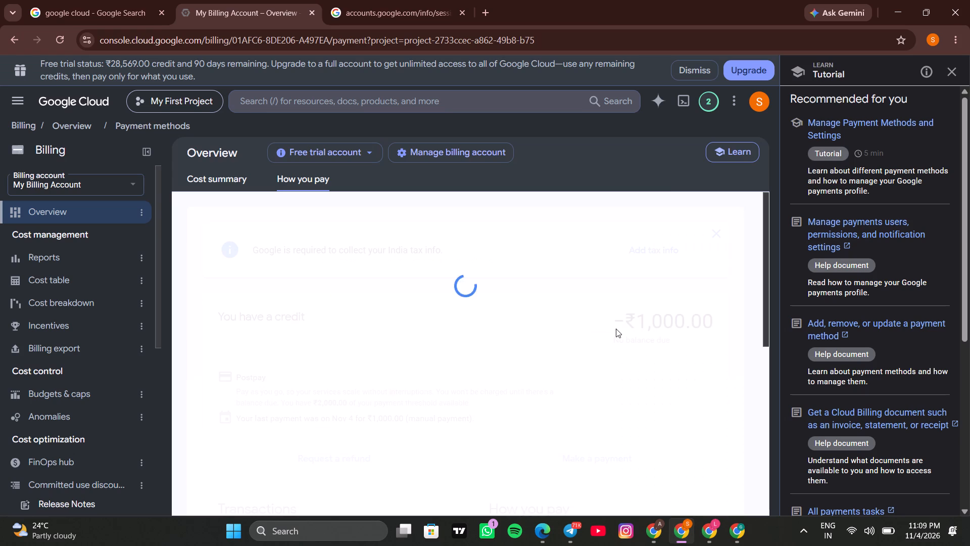
Upgrade this free trial billing account to a full Google Cloud account.
left_click(747, 70)
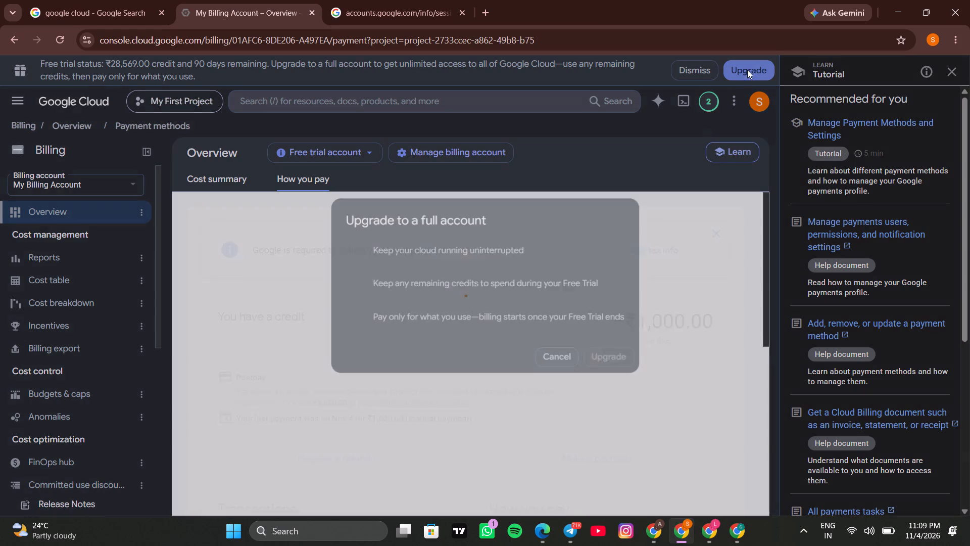
left_click(609, 362)
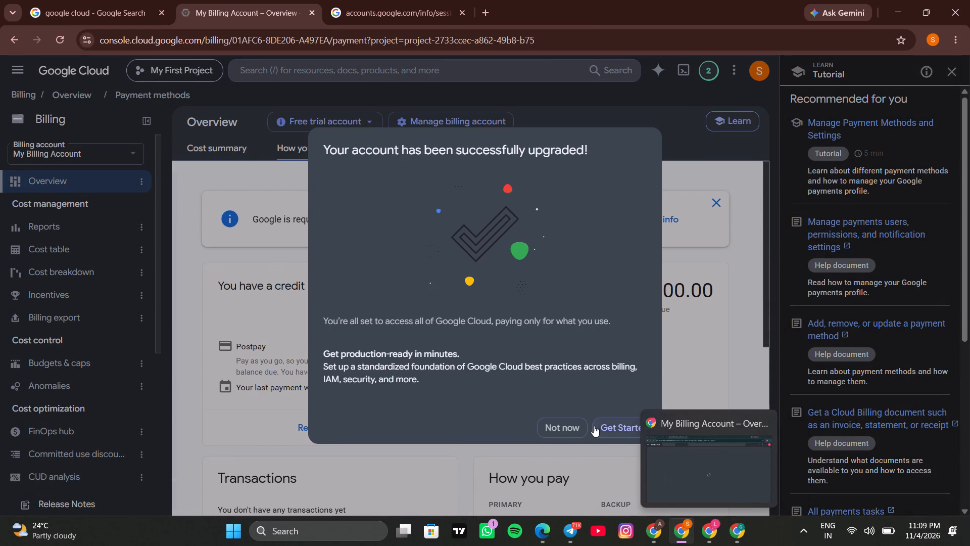
left_click(594, 425)
Switch to the Chrome profile with the L avatar and submit a ₹1,000.00 refund request for its billing account.
left_click(712, 538)
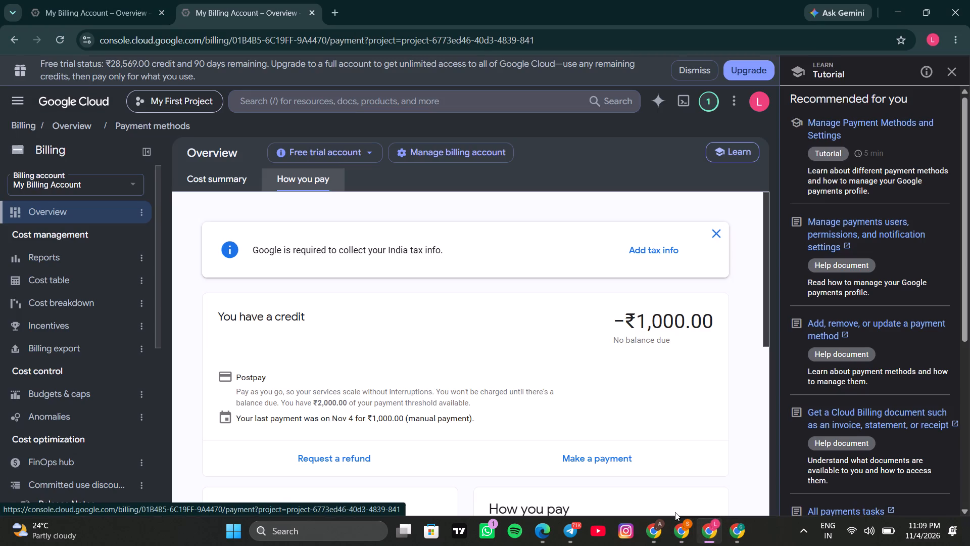
left_click(367, 464)
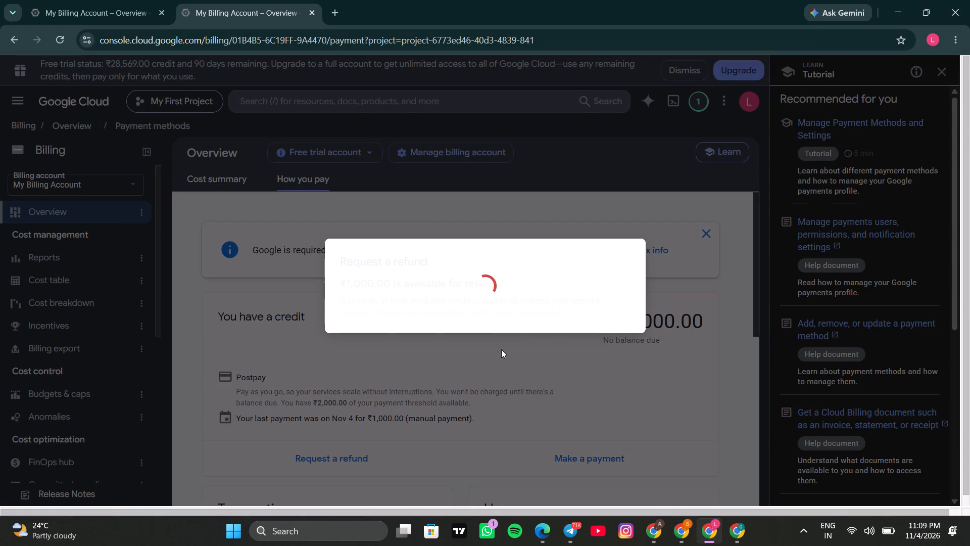
left_click(600, 367)
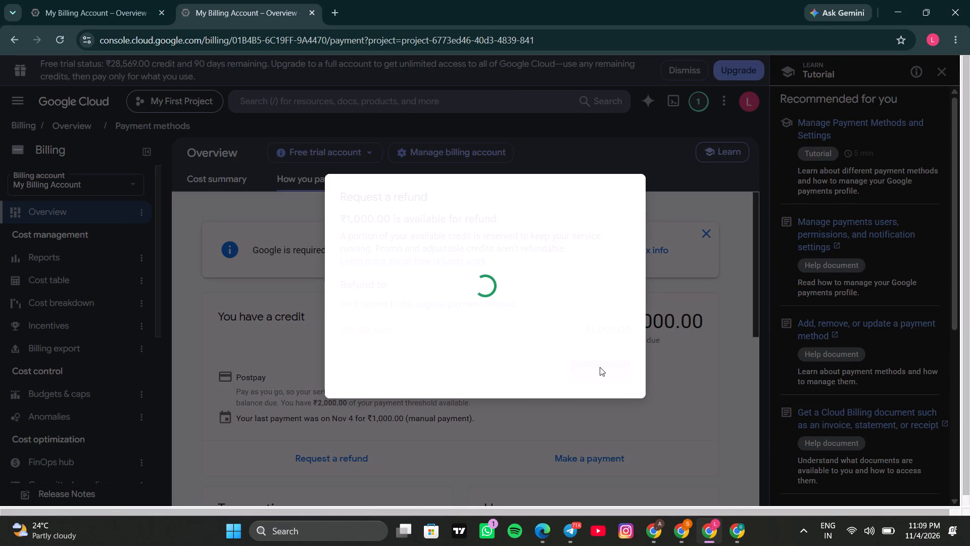
left_click(617, 325)
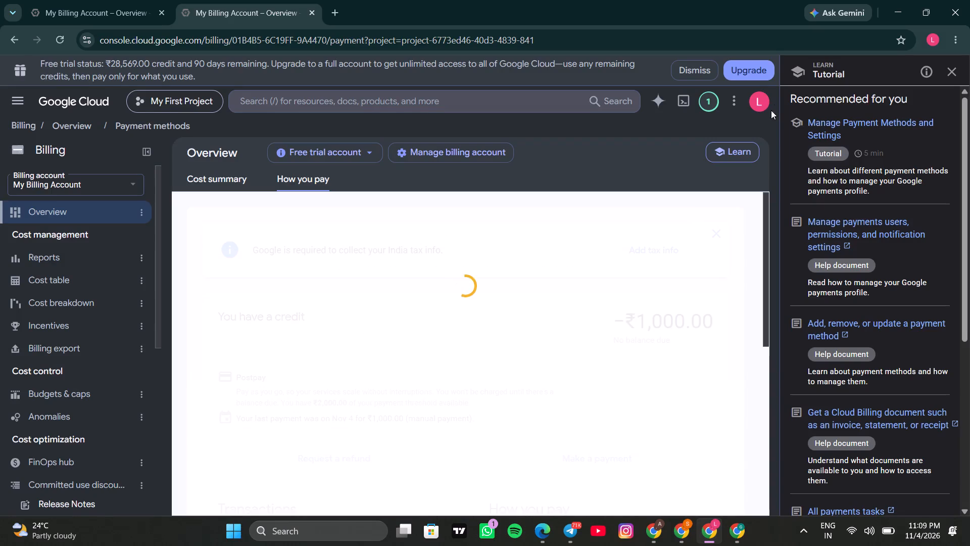
Upgrade the L profile's free trial to a full account and decline the offered production setup for now.
left_click(751, 74)
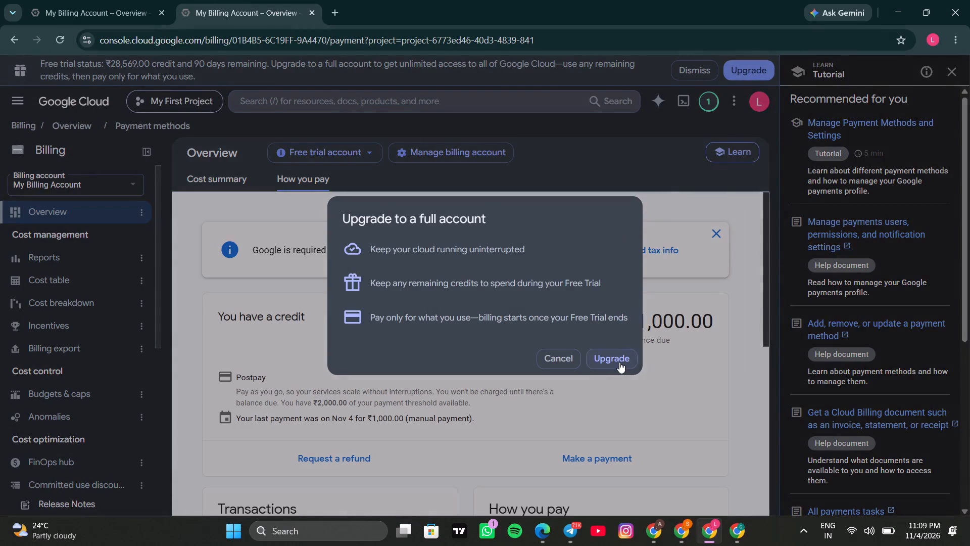
left_click(606, 362)
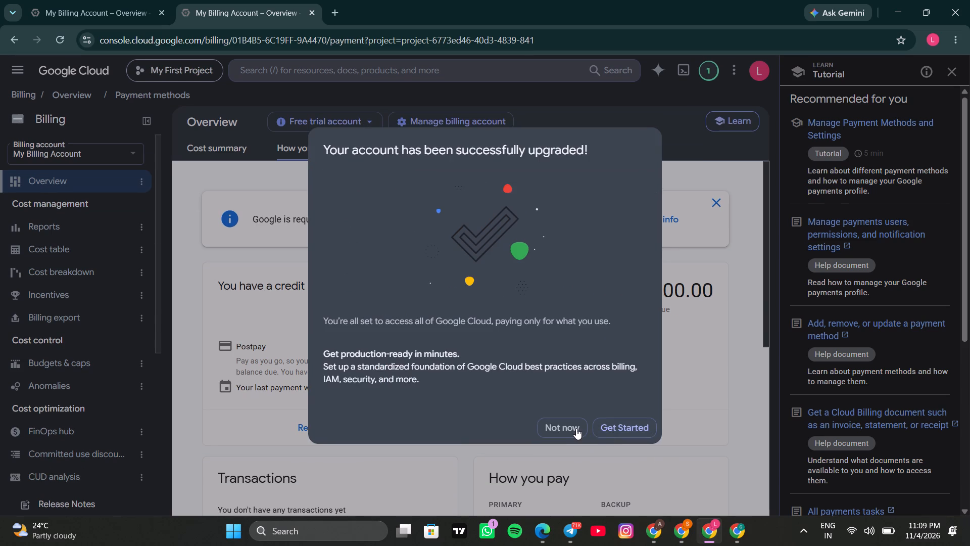
left_click(576, 428)
Switch to the Chrome profile with the G avatar and submit a ₹1,000.00 refund request to UPI QR code.
left_click(736, 529)
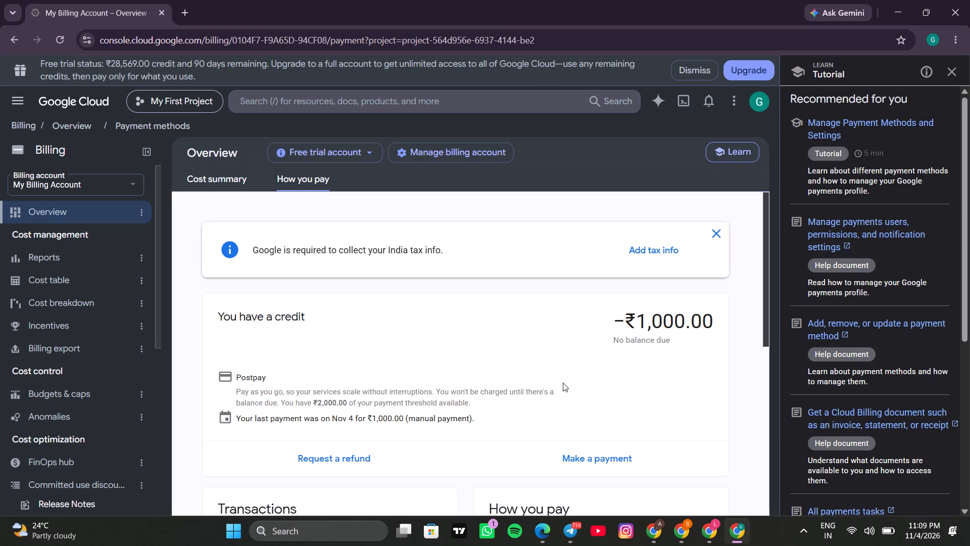
left_click(352, 454)
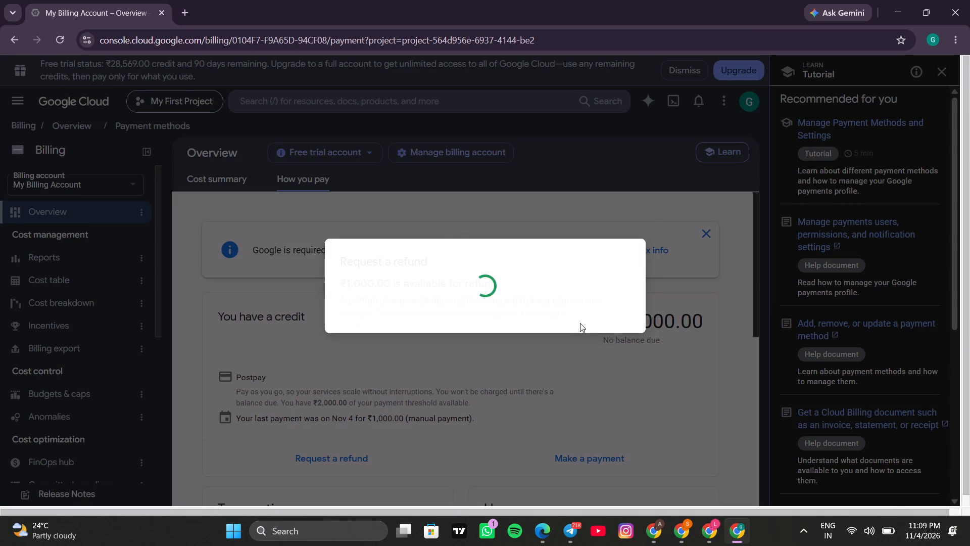
left_click(584, 371)
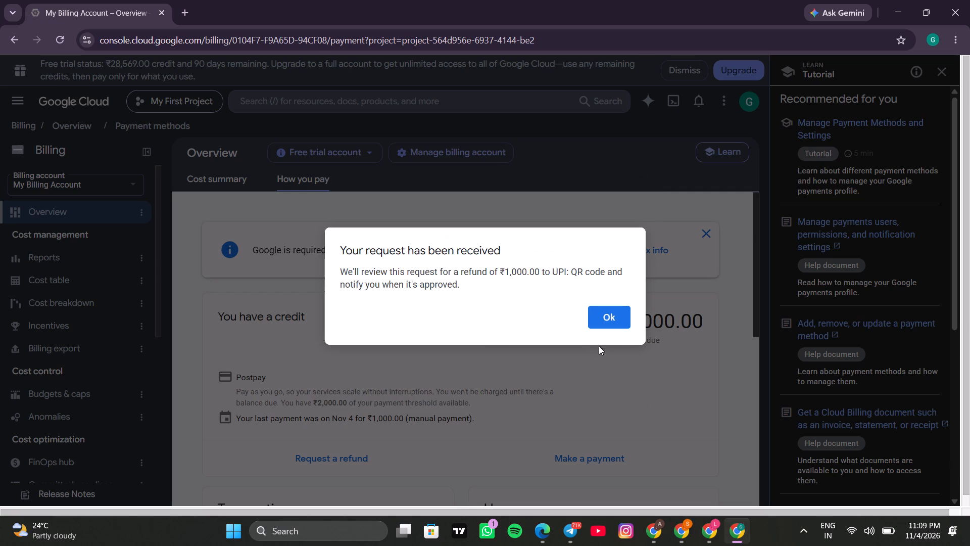
left_click(605, 326)
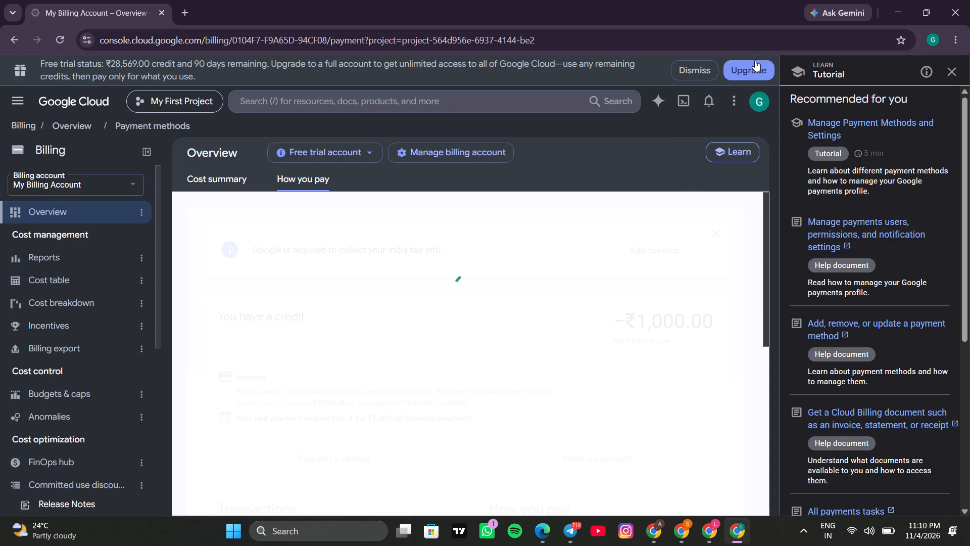
Upgrade the G profile's free trial billing account to a full account and dismiss the closing dialog.
left_click(754, 62)
left_click(590, 357)
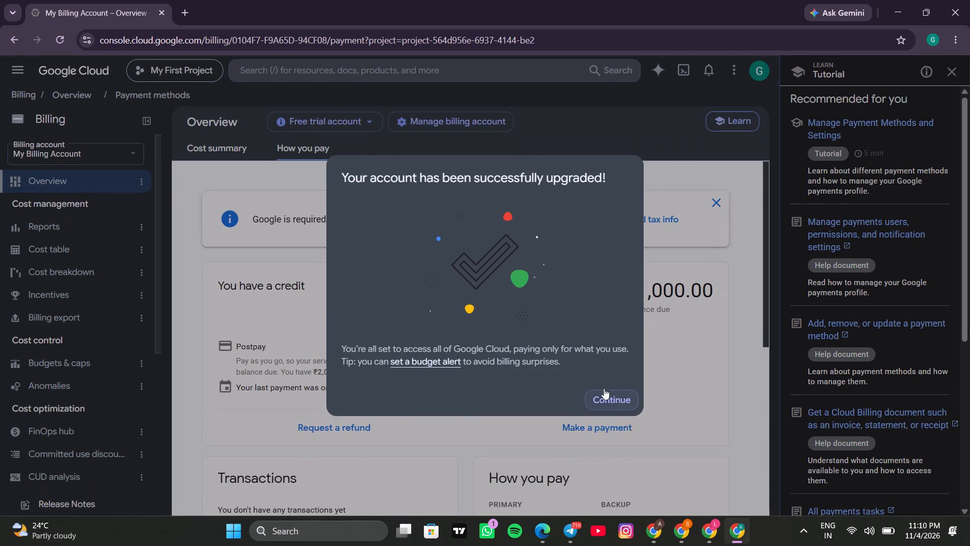
left_click(570, 430)
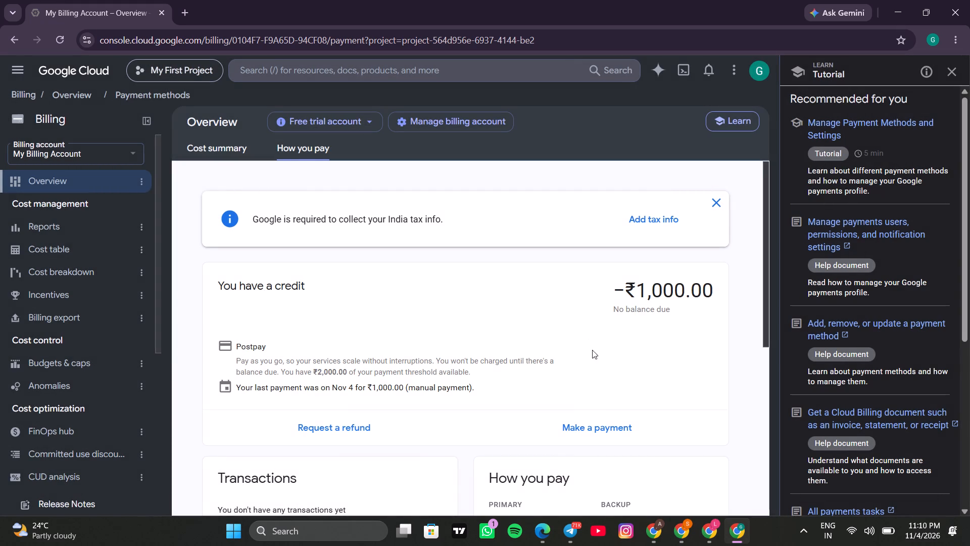
Switch to Microsoft Edge, refresh the AOELINKS dashboard and check the deploy statuses in the Google account list.
left_click(538, 533)
left_click(190, 7)
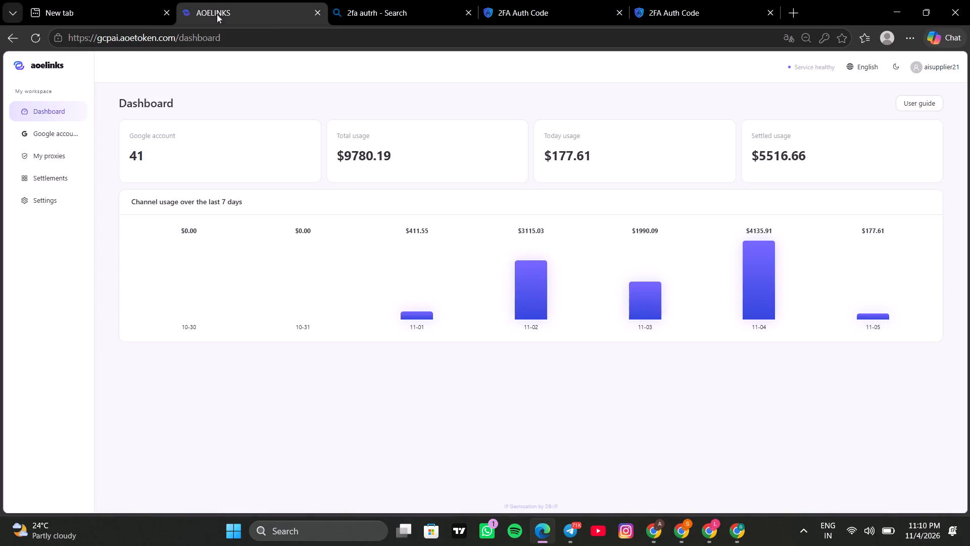
left_click(32, 40)
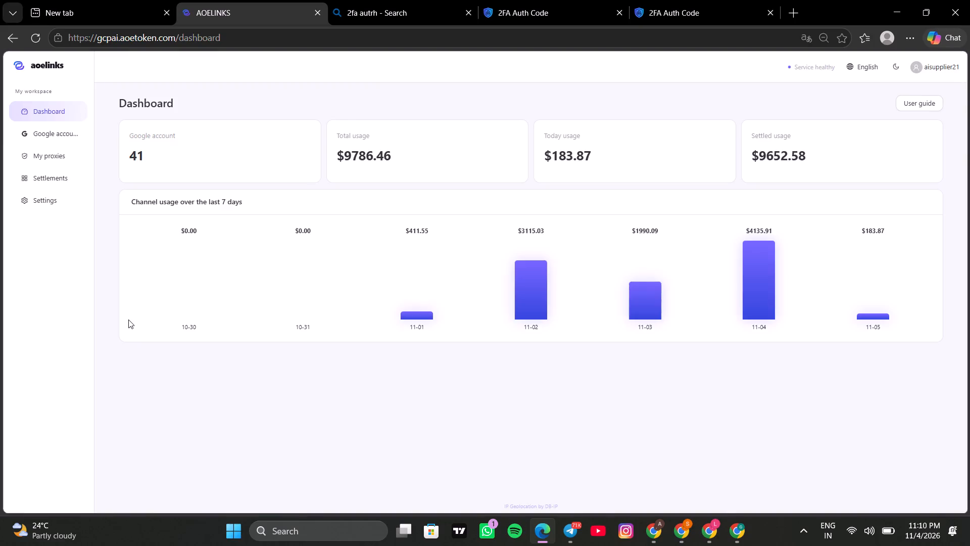
left_click(51, 132)
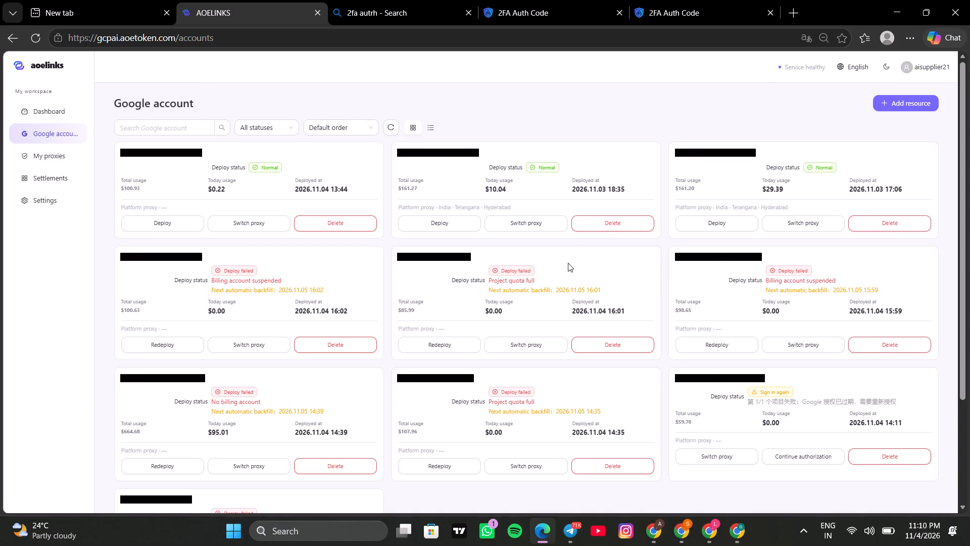
scroll(567, 263, "down", 1)
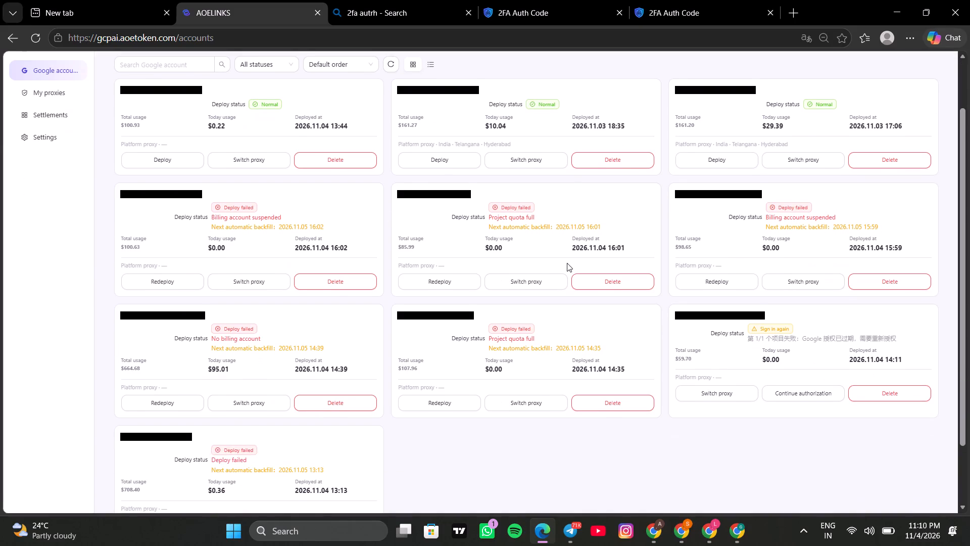
scroll(567, 263, "down", 1)
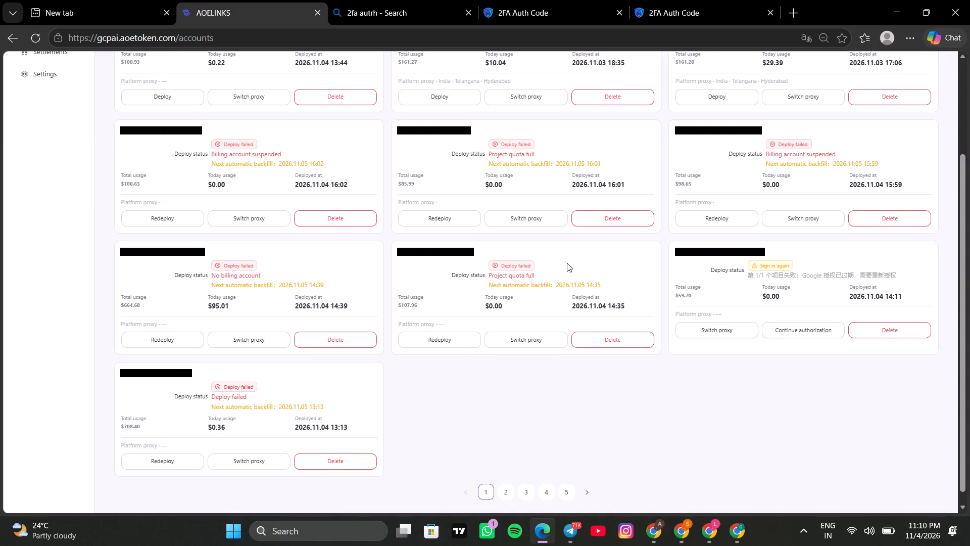
scroll(567, 263, "up", 3)
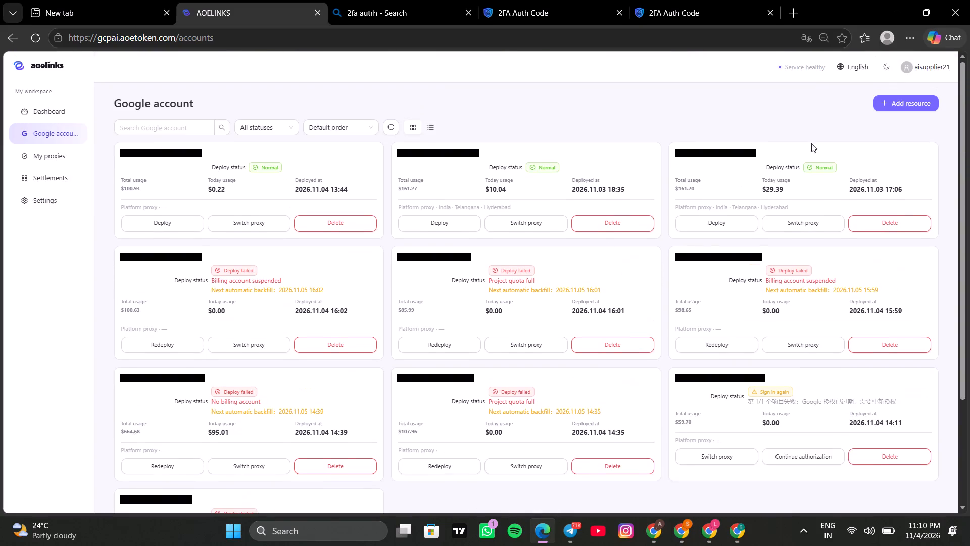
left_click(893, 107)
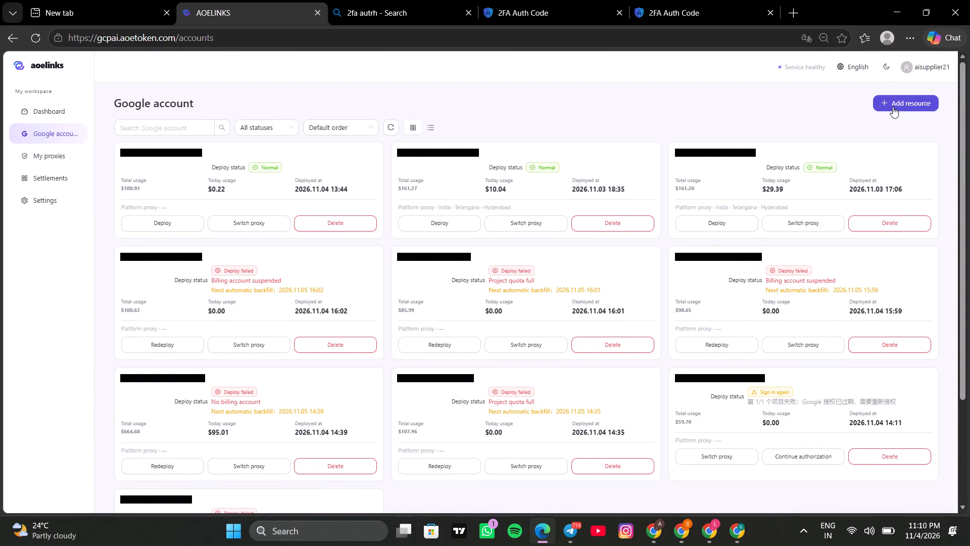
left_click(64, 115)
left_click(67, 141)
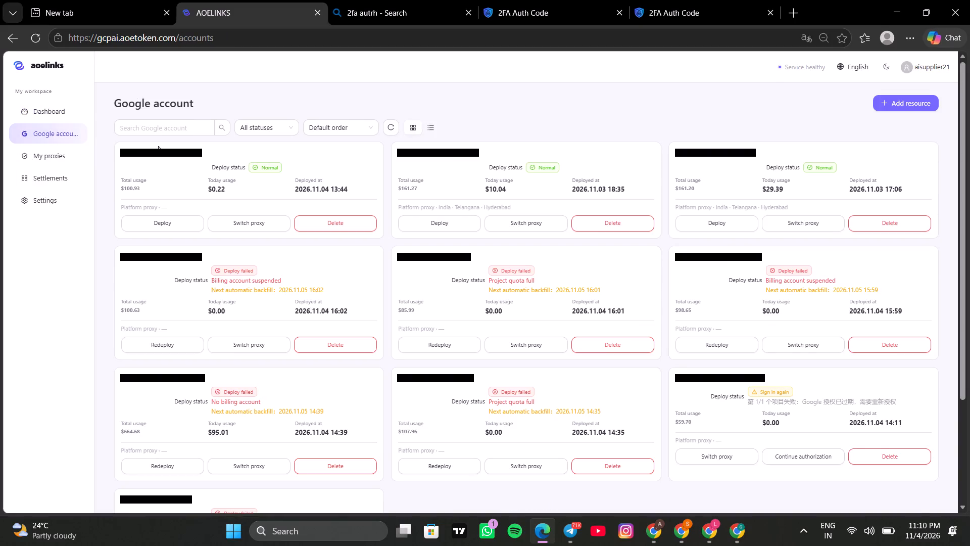
Add a new Google OAuth resource with the platform-assigned proxy and generate its auth link.
left_click(924, 108)
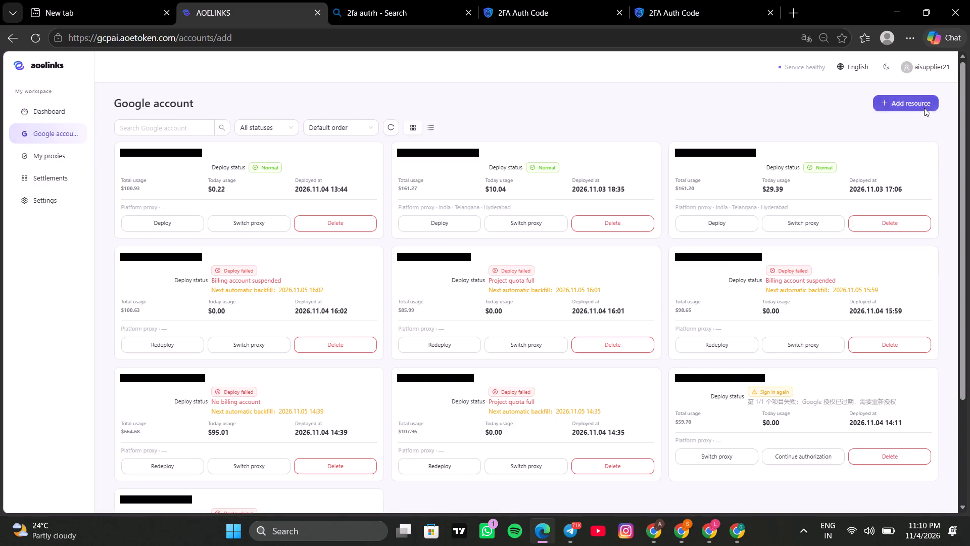
left_click(173, 245)
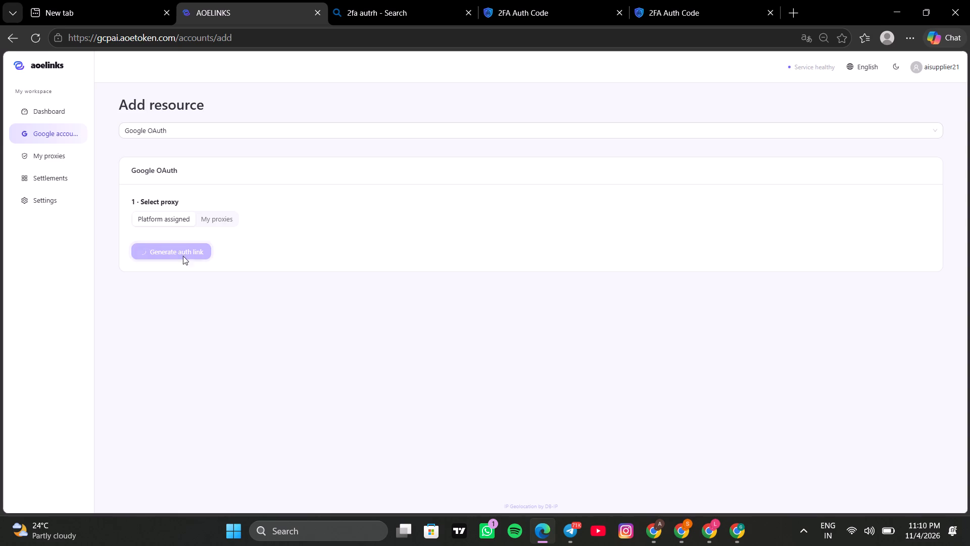
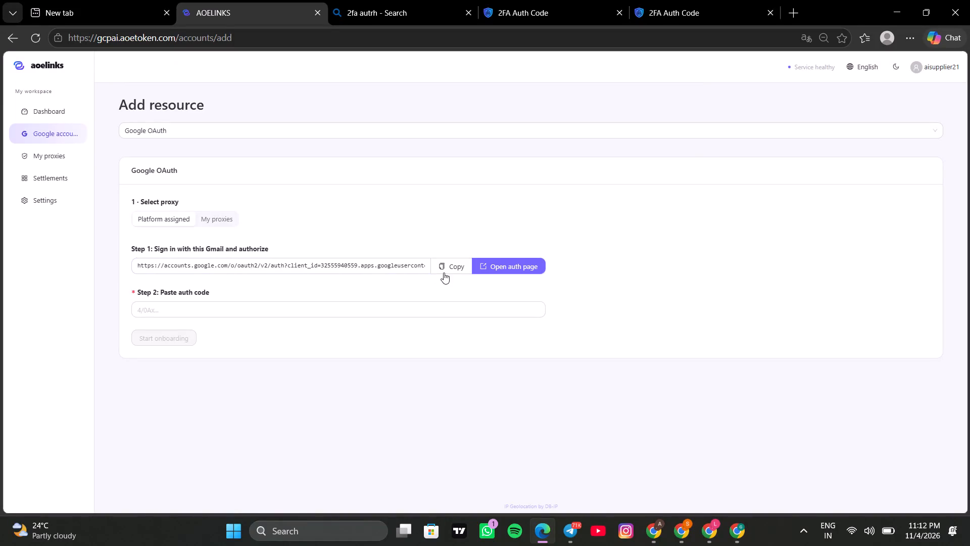
Copy the generated auth link and open it in the Chrome profile with the G avatar, replacing the billing overview page.
left_click(445, 271)
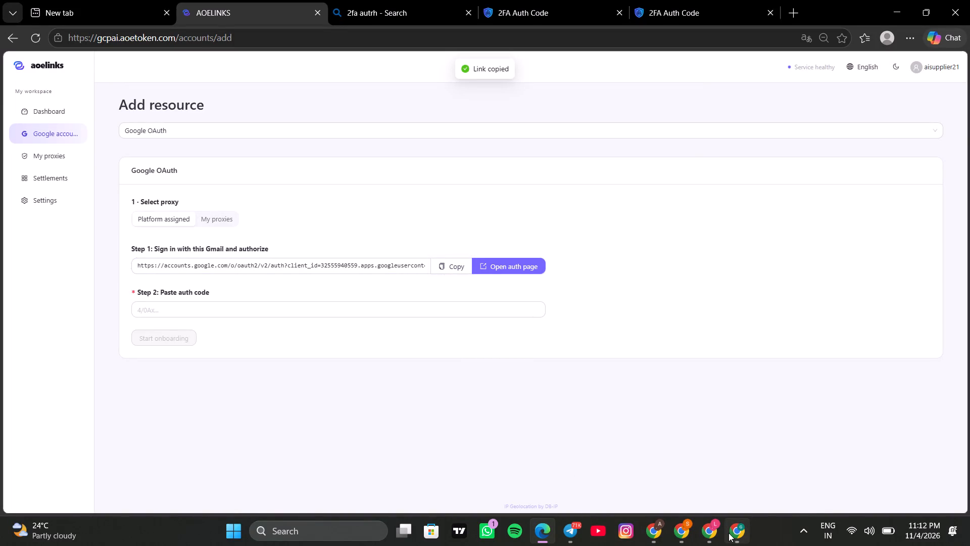
left_click(738, 529)
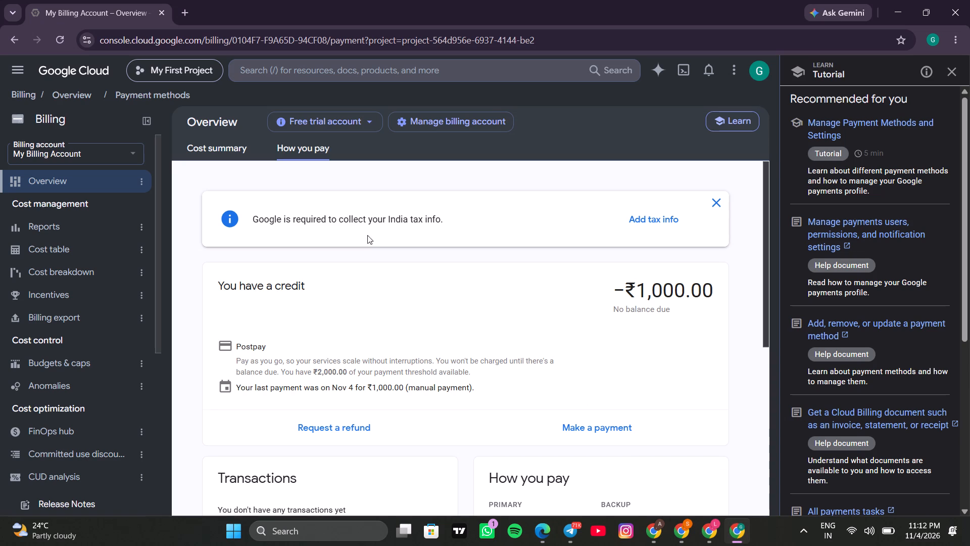
right_click(326, 43)
left_click(369, 180)
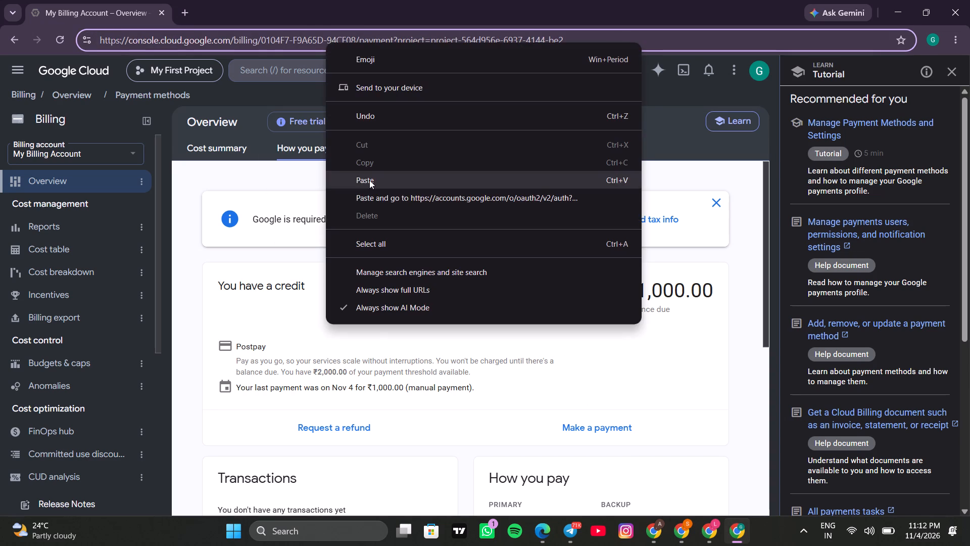
key("Return")
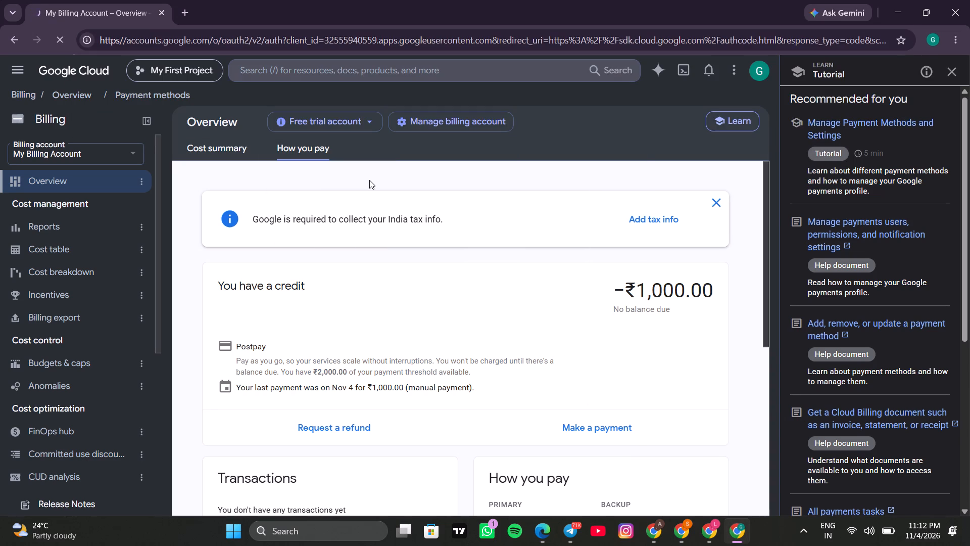
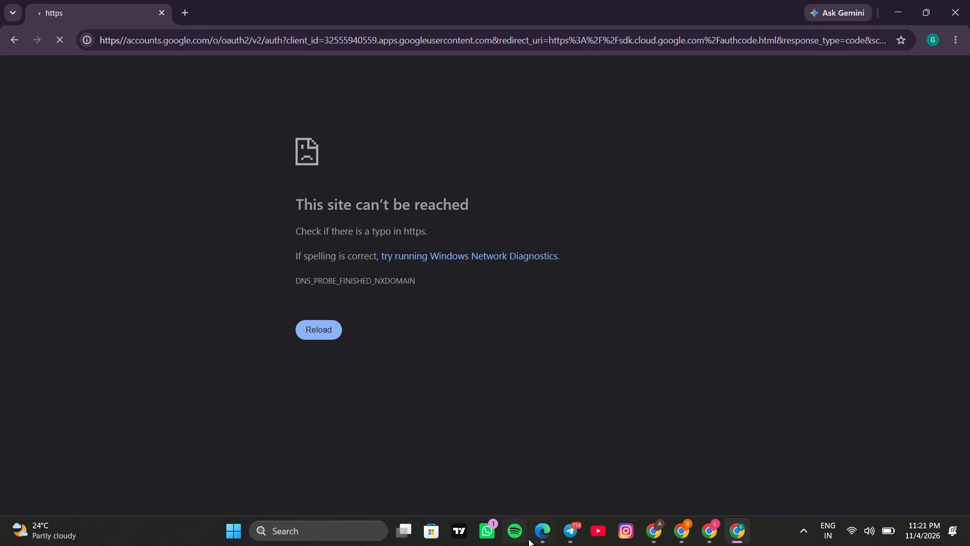
Return to AOELINKS in Edge, start a new Google OAuth resource with the platform-assigned proxy, and generate and copy its auth link.
left_click(533, 475)
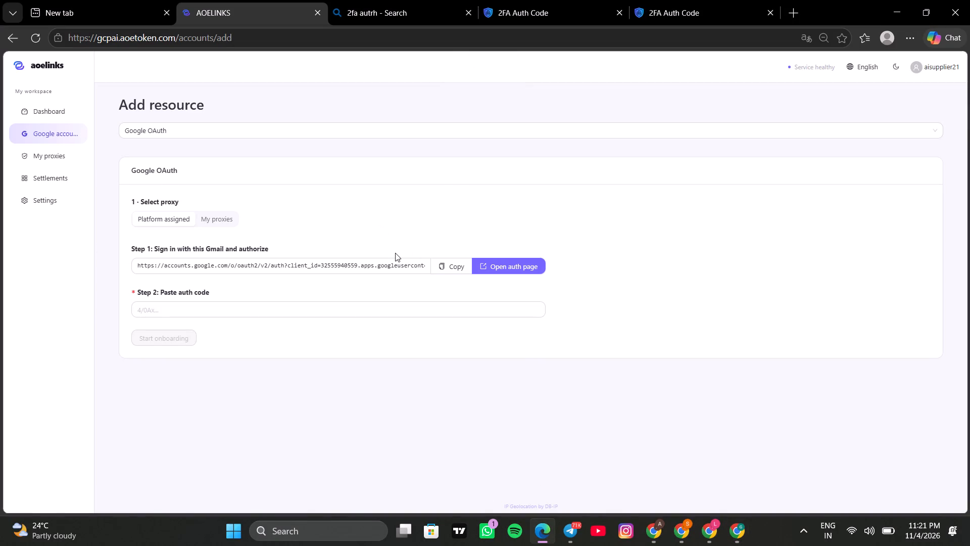
left_click(71, 164)
left_click(64, 140)
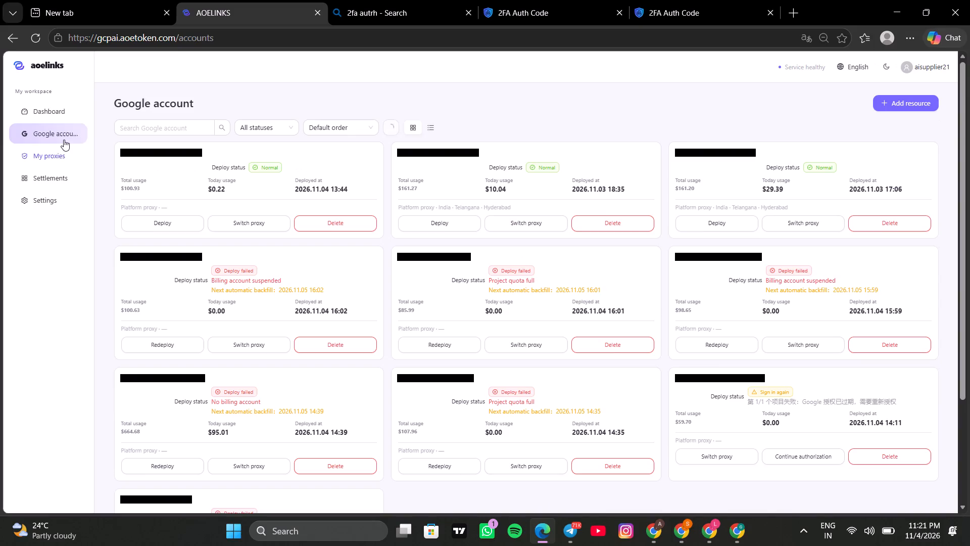
left_click(883, 102)
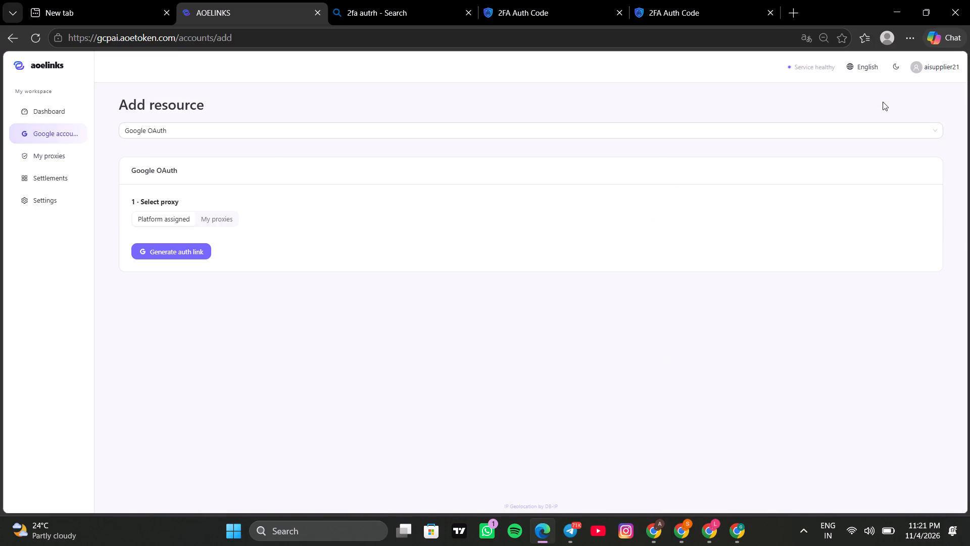
left_click(161, 251)
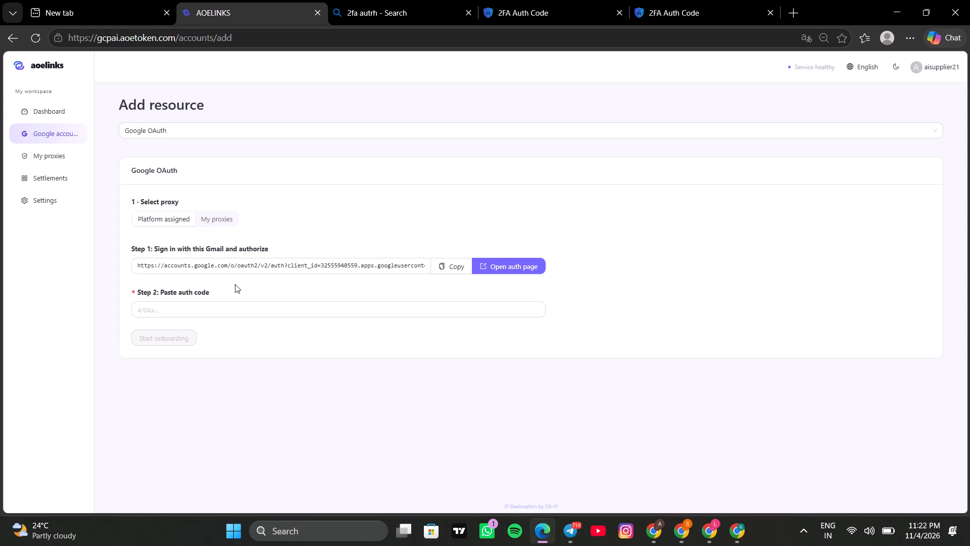
left_click(447, 267)
Switch to the Chrome profile with the A avatar and enter the copied auth link as the address, replacing the billing overview's.
left_click(649, 520)
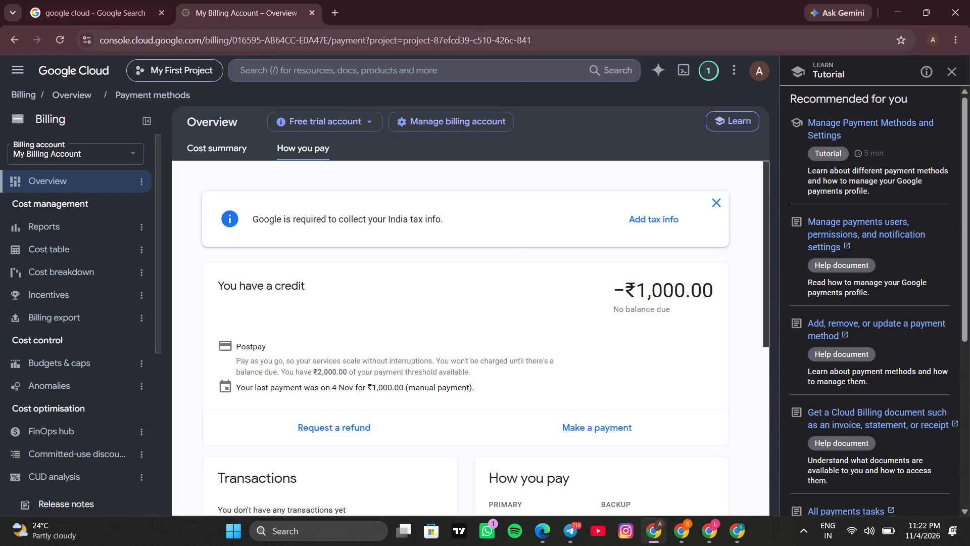
right_click(201, 45)
left_click(257, 185)
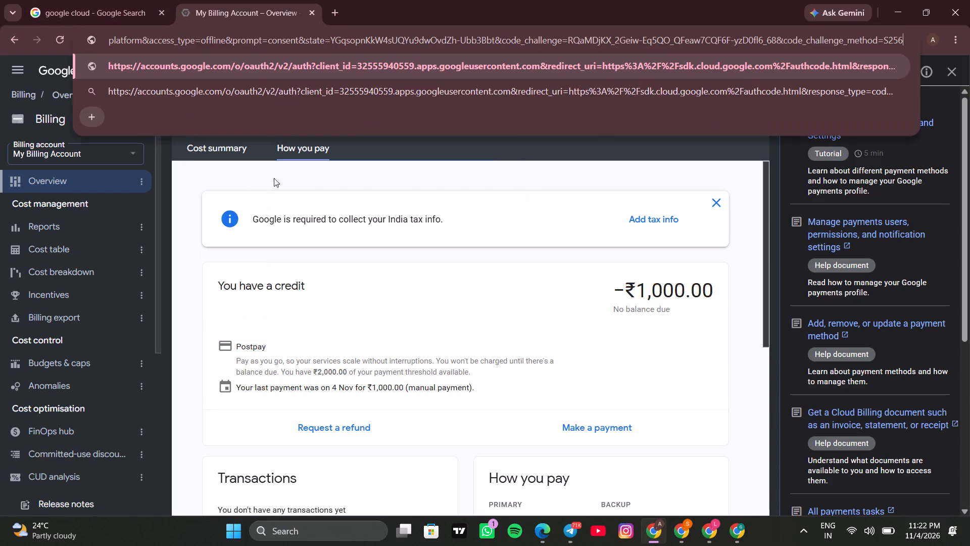
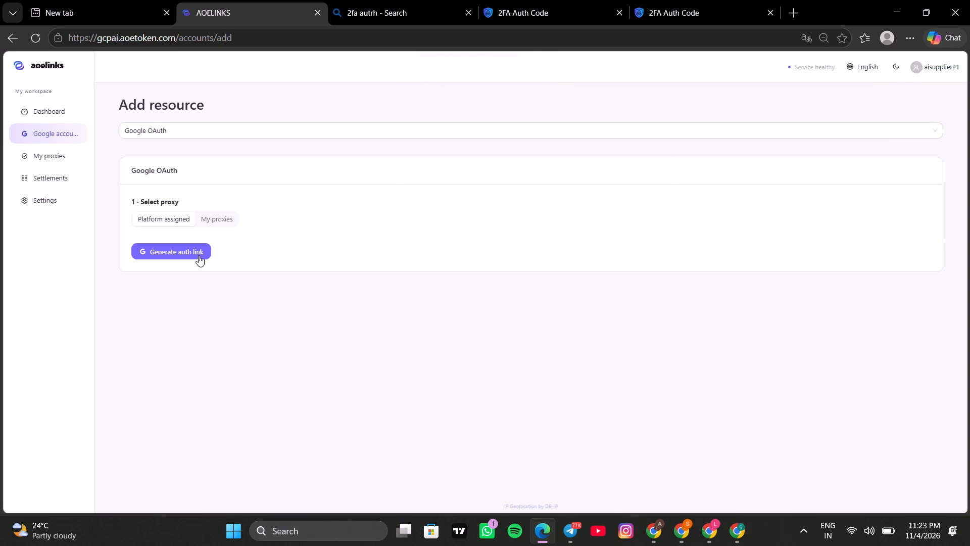
Generate another Google OAuth auth link with the platform-assigned proxy and copy it.
left_click(199, 255)
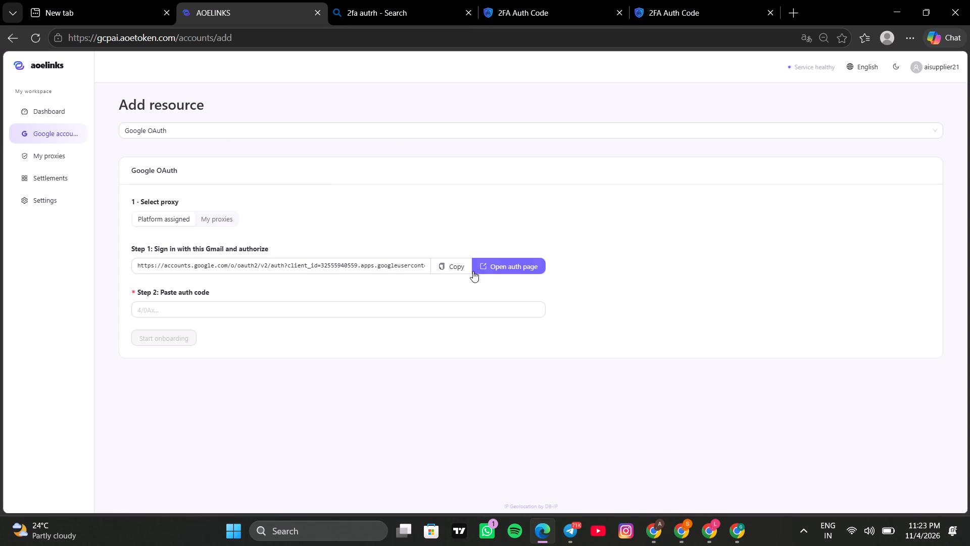
left_click(454, 267)
Switch to the Chrome profile with the S avatar and enter the copied auth link as the address, replacing the Foundation builder's.
left_click(683, 525)
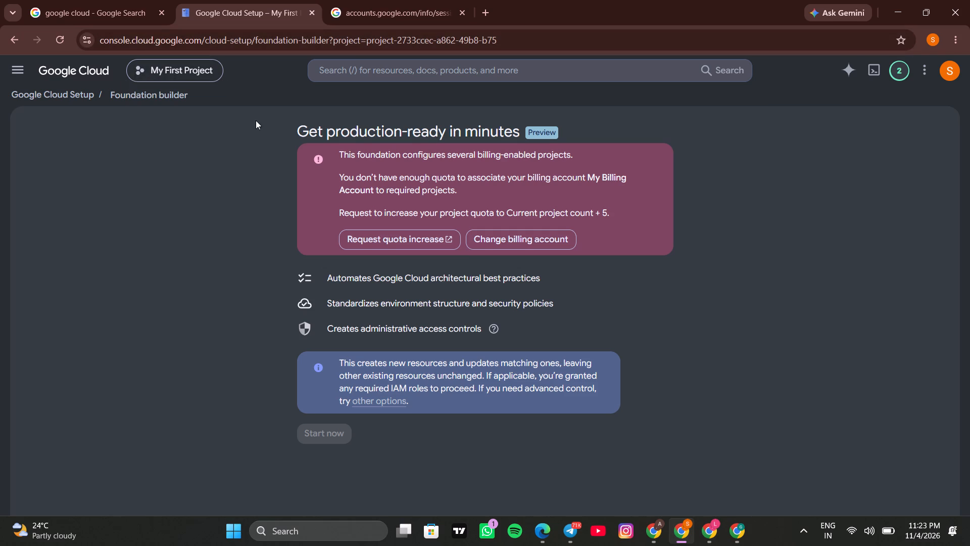
right_click(240, 43)
left_click(294, 176)
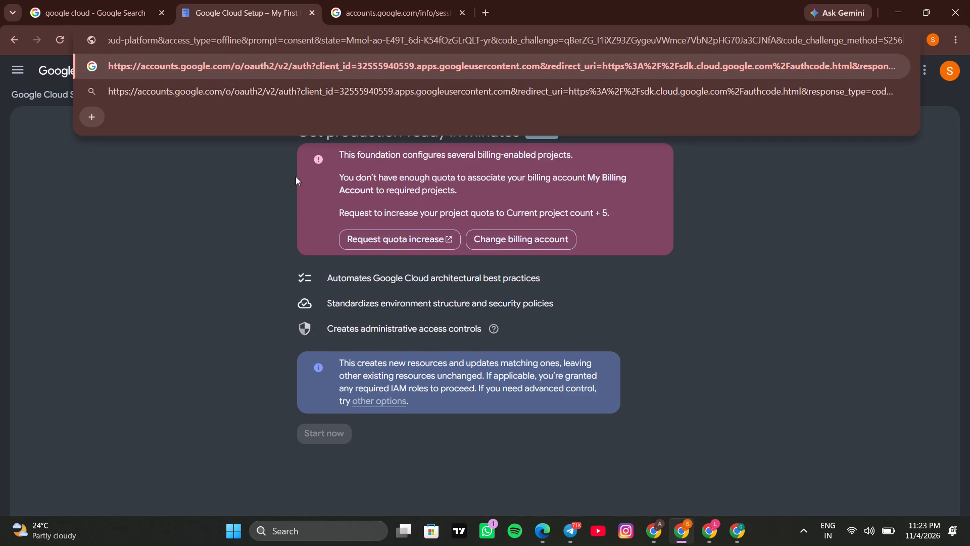
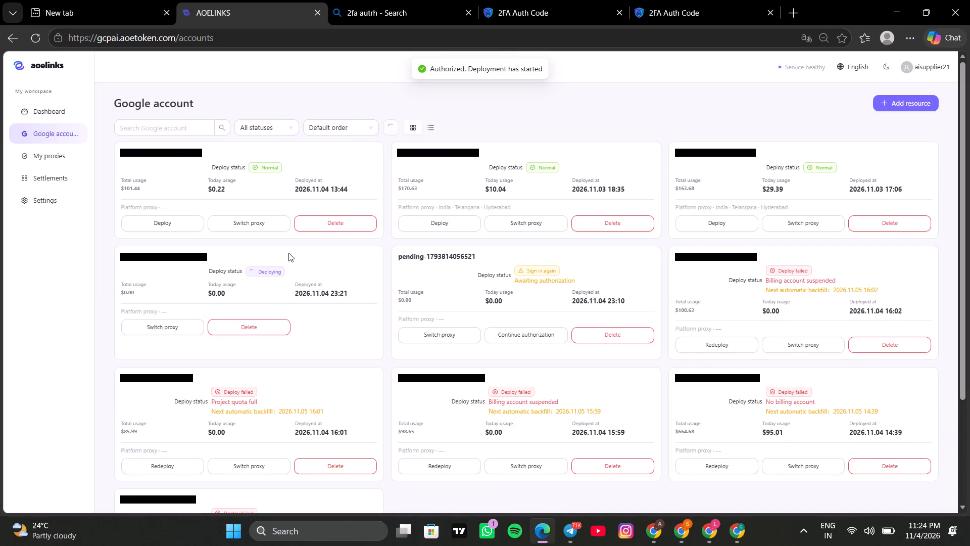
Add another Google OAuth resource in AOELINKS and generate its auth link with the platform-assigned proxy.
left_click(928, 99)
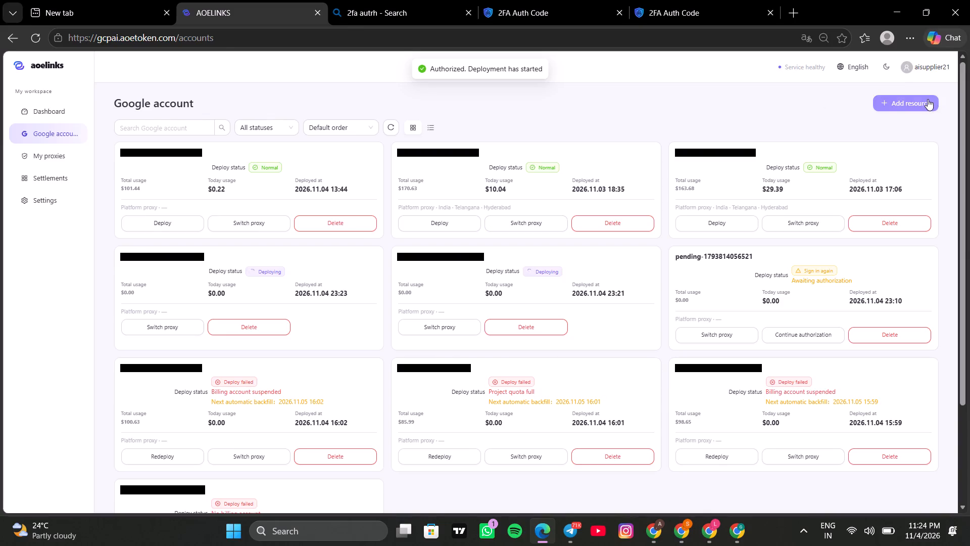
left_click(175, 249)
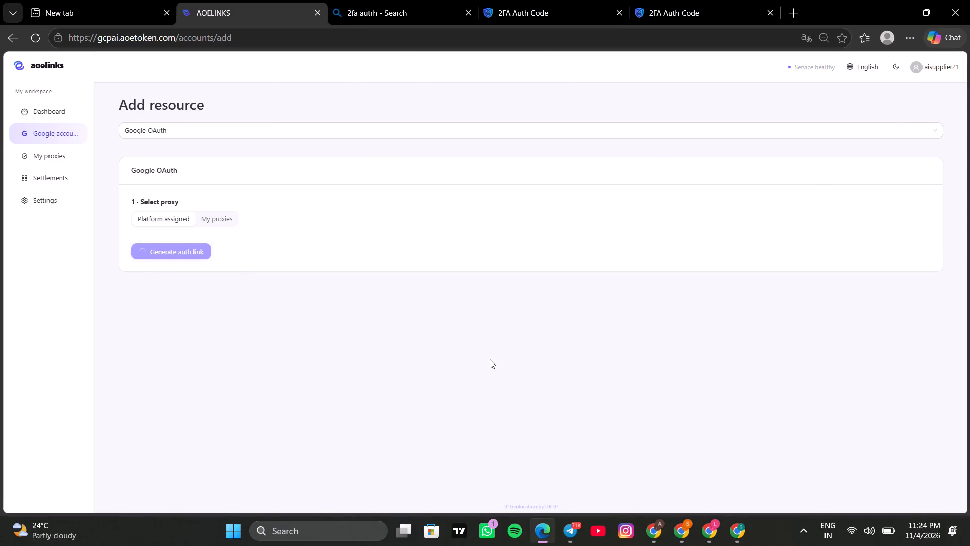
left_click(729, 533)
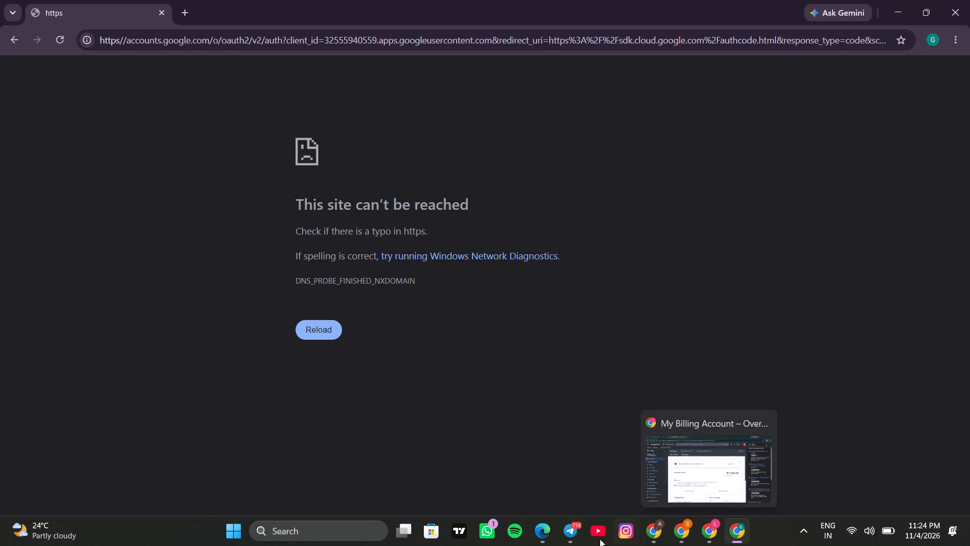
left_click(535, 537)
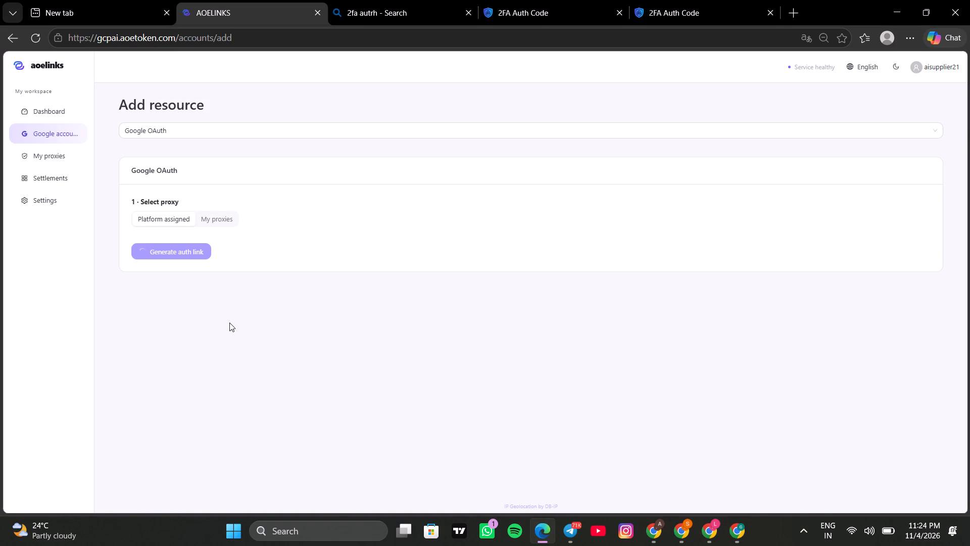
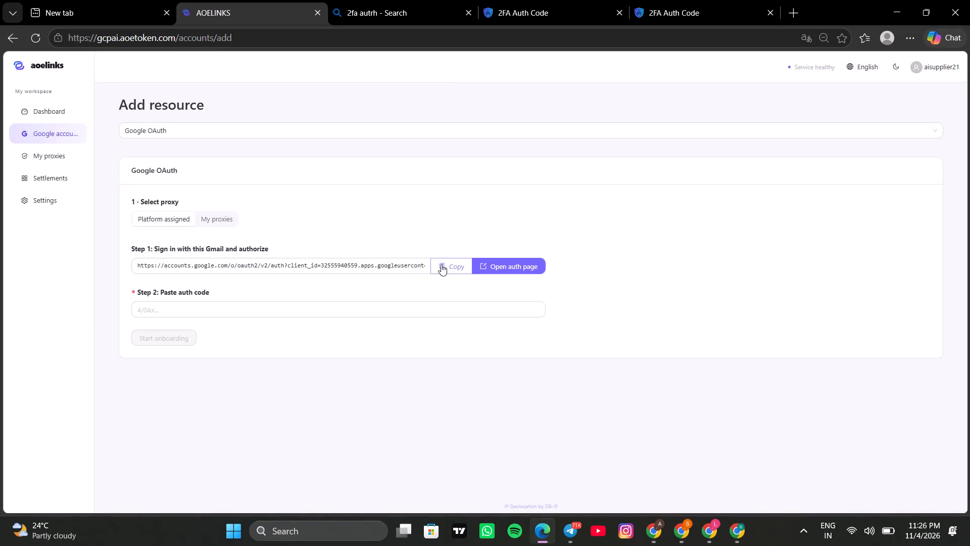
Copy the generated Google auth link and open it in Chrome's G profile, replacing the unreachable address in the existing tab.
left_click(441, 264)
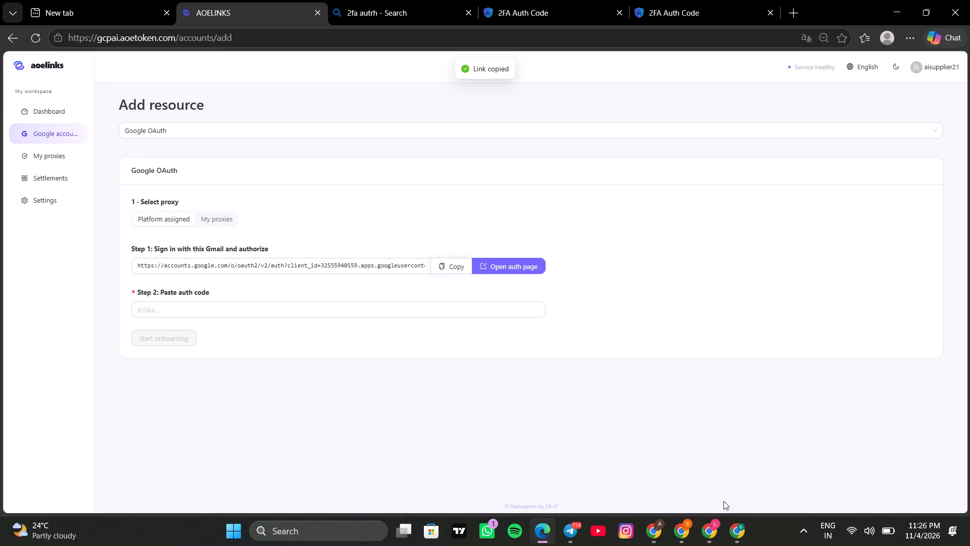
left_click(743, 530)
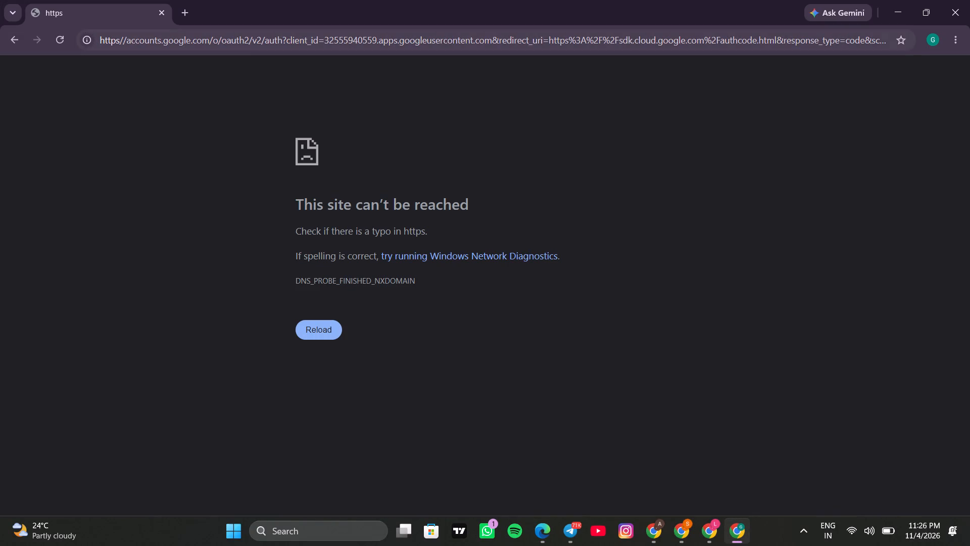
left_click(269, 36)
right_click(269, 36)
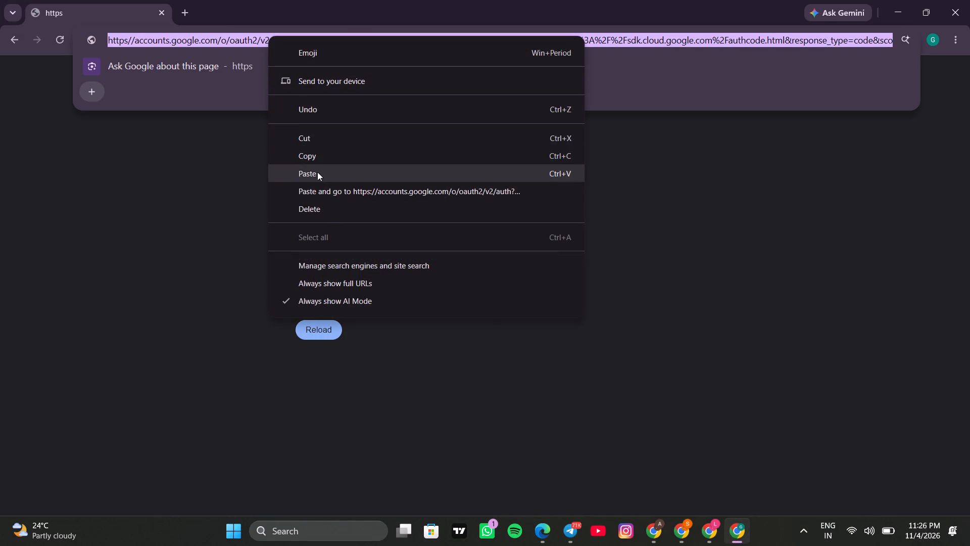
left_click(317, 172)
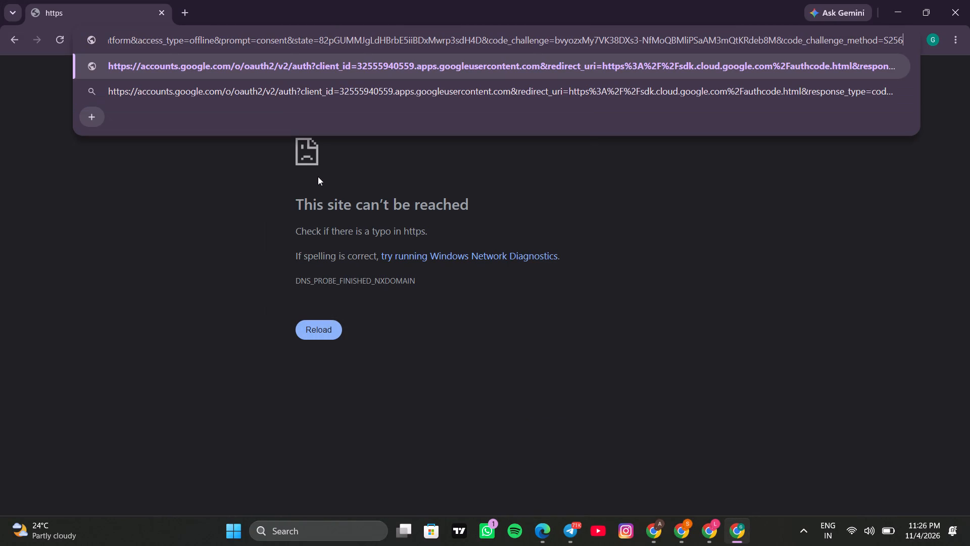
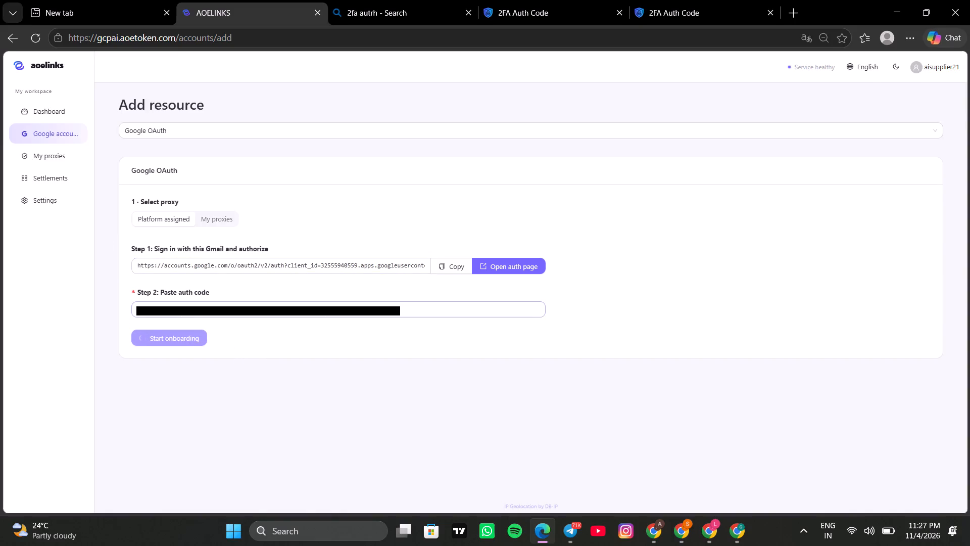
Delete the pending account that is awaiting authorization from the AOELINKS Google account list.
left_click(67, 110)
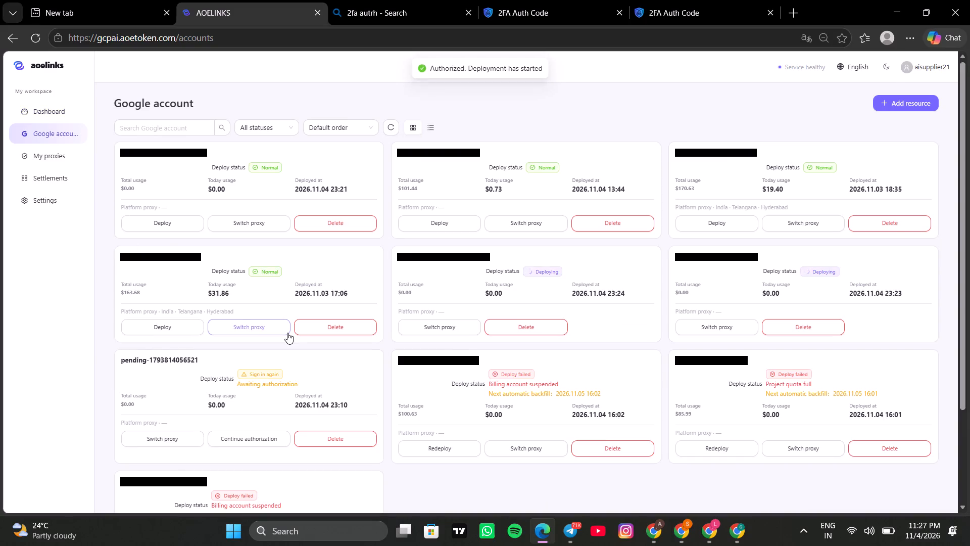
scroll(287, 333, "down", 2)
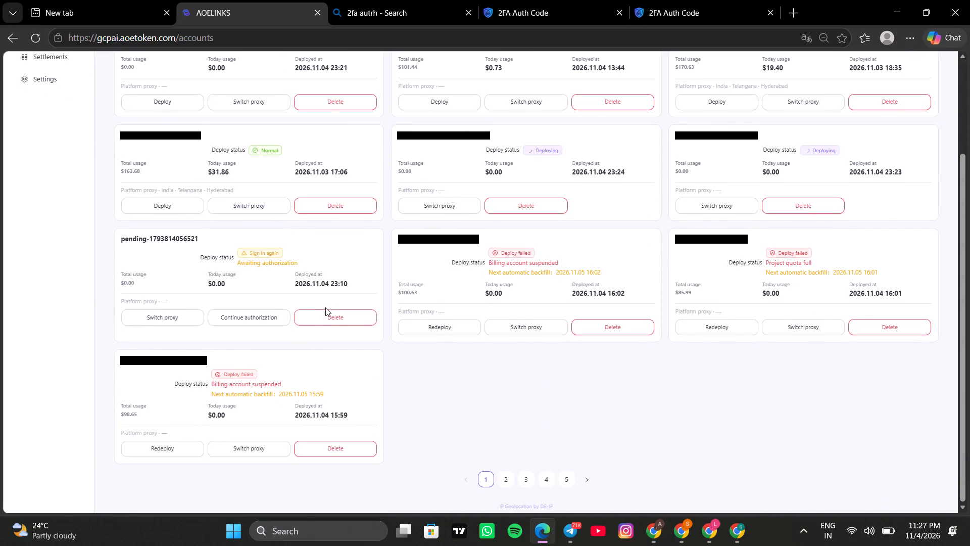
left_click(333, 315)
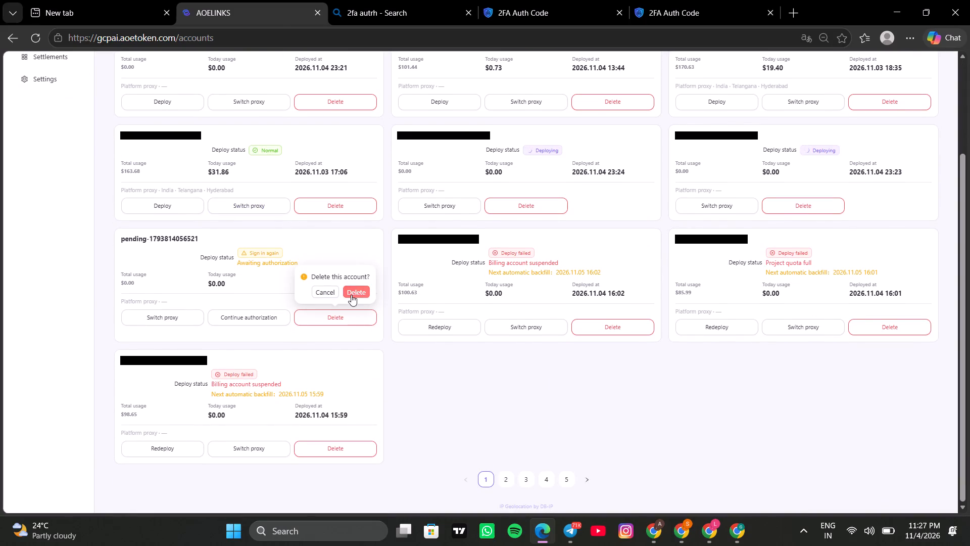
left_click(351, 295)
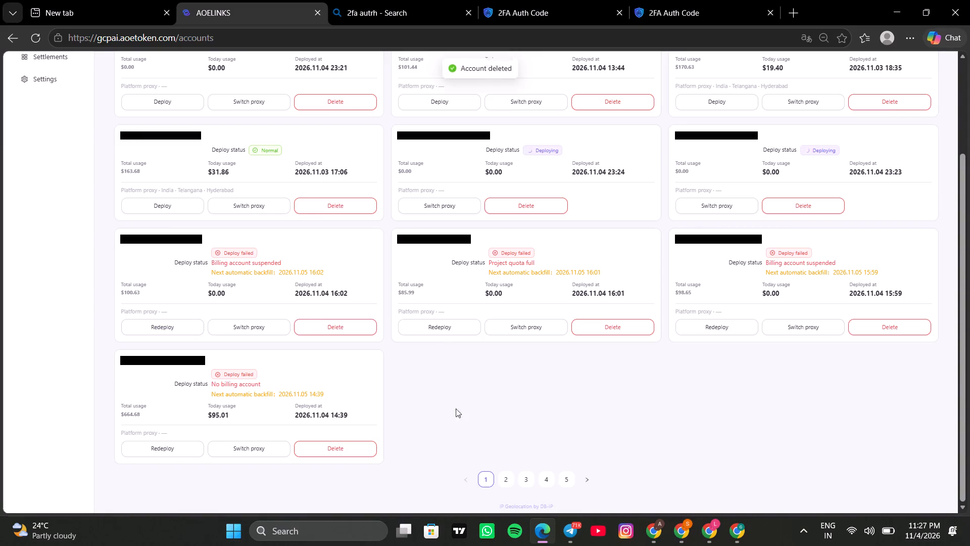
On page 2 of the Google account list, capture a screenshot of the failed account card deployed at 2026.11.04 13:13, including its usage.
left_click(501, 472)
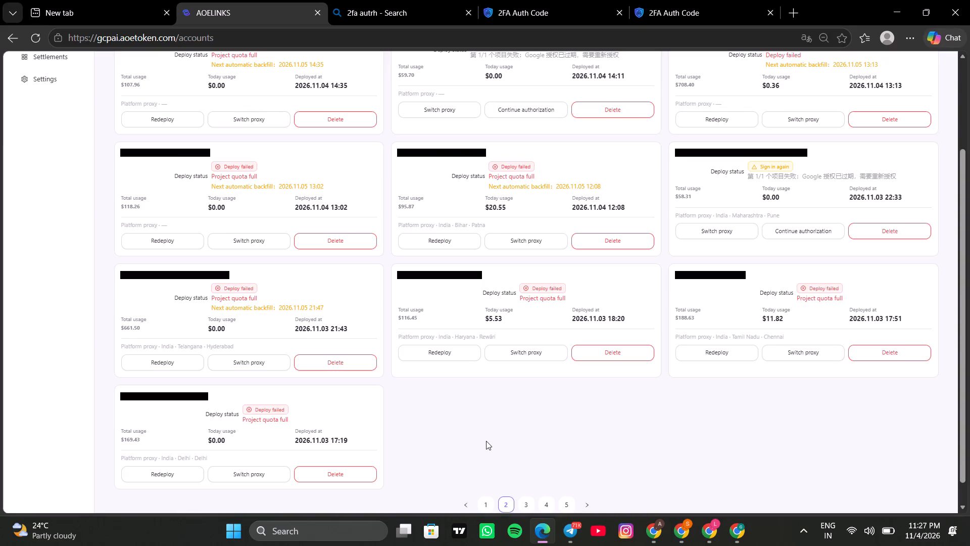
scroll(487, 440, "up", 2)
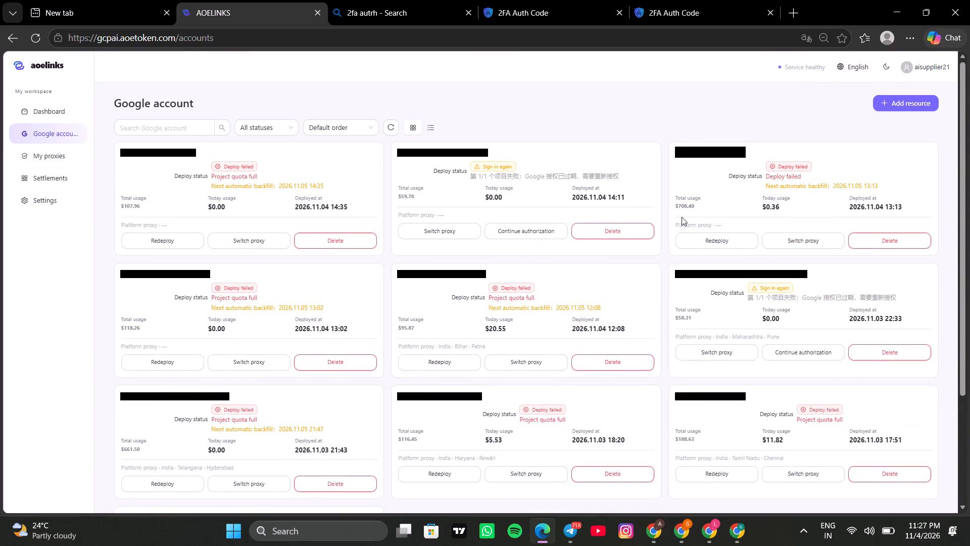
key("Print")
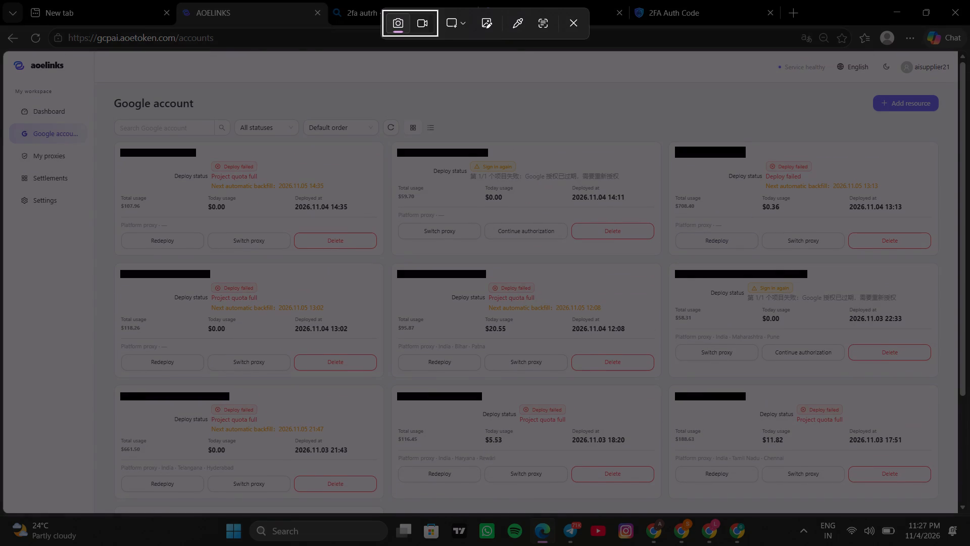
left_click_drag(669, 145, 803, 201)
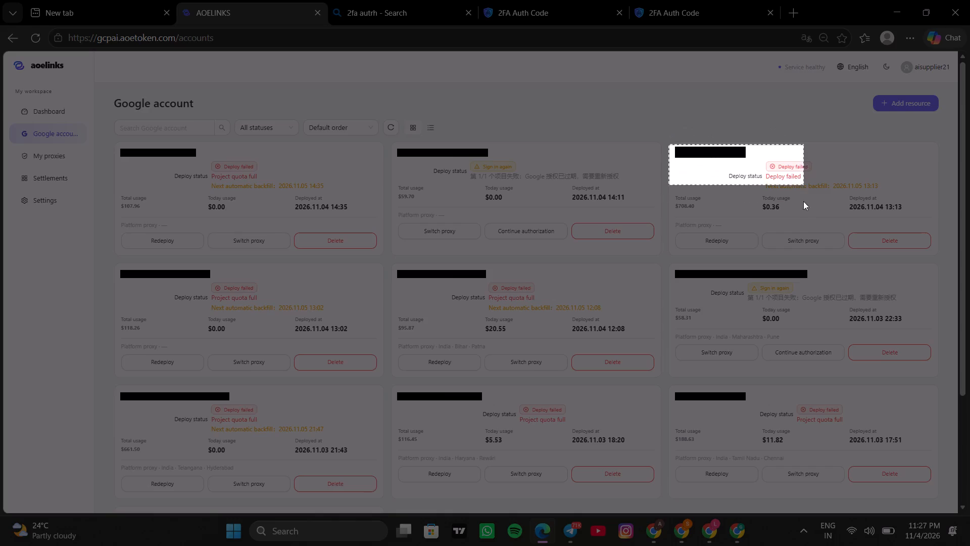
left_click_drag(803, 201, 802, 221)
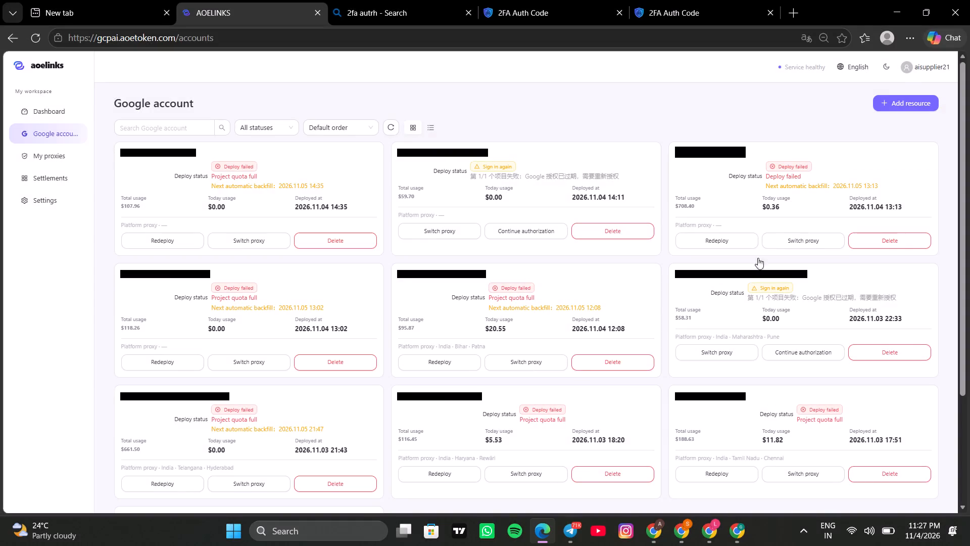
Switch to WhatsApp.
left_click(489, 531)
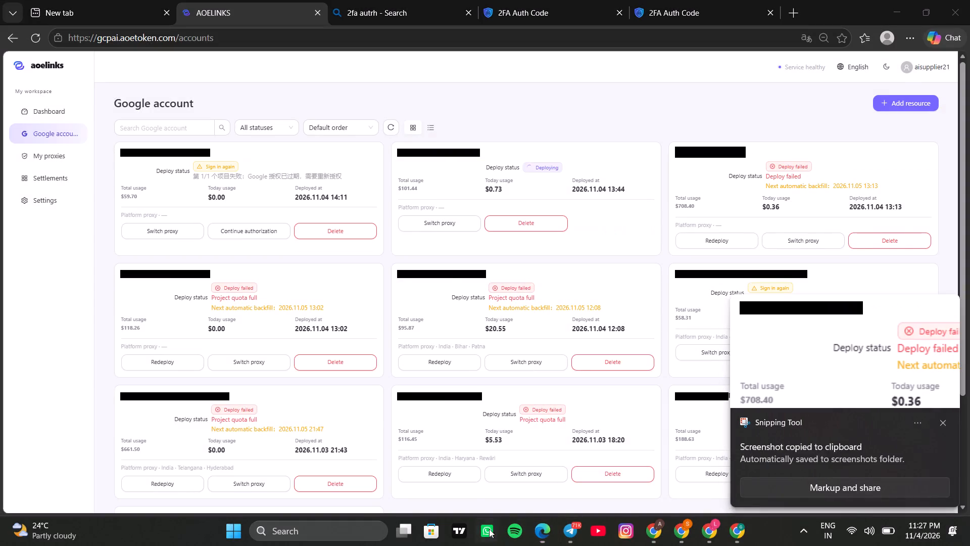
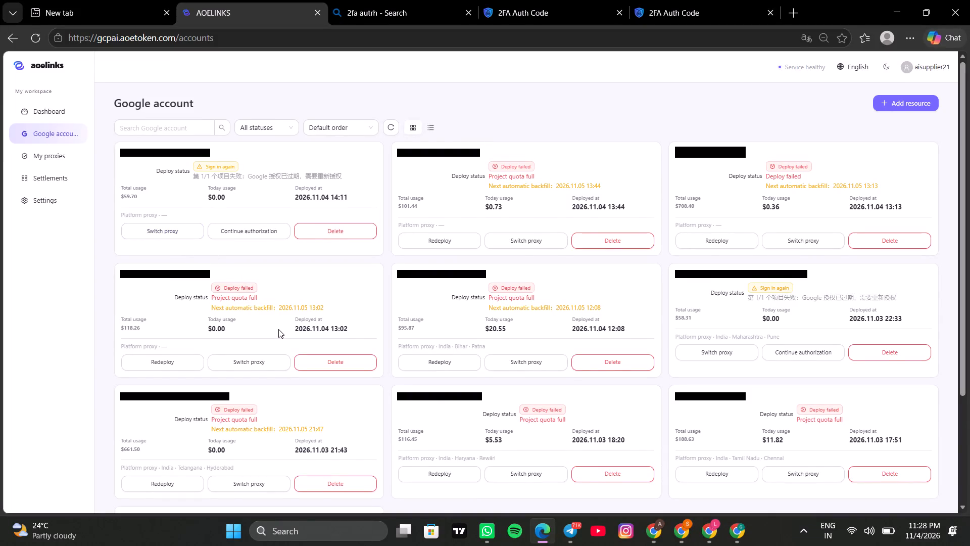
Go back to page 1 of the Google account list.
scroll(275, 329, "down", 4)
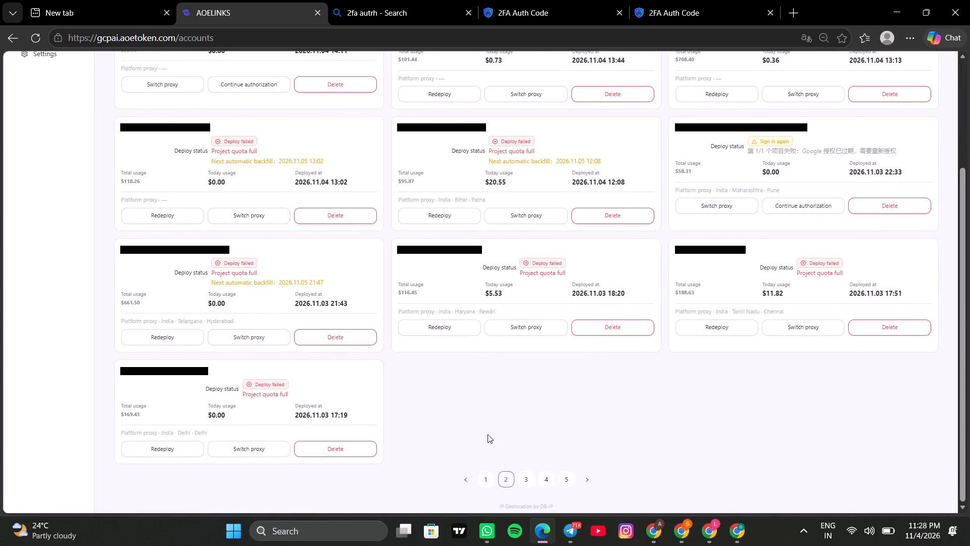
left_click(491, 470)
left_click(489, 475)
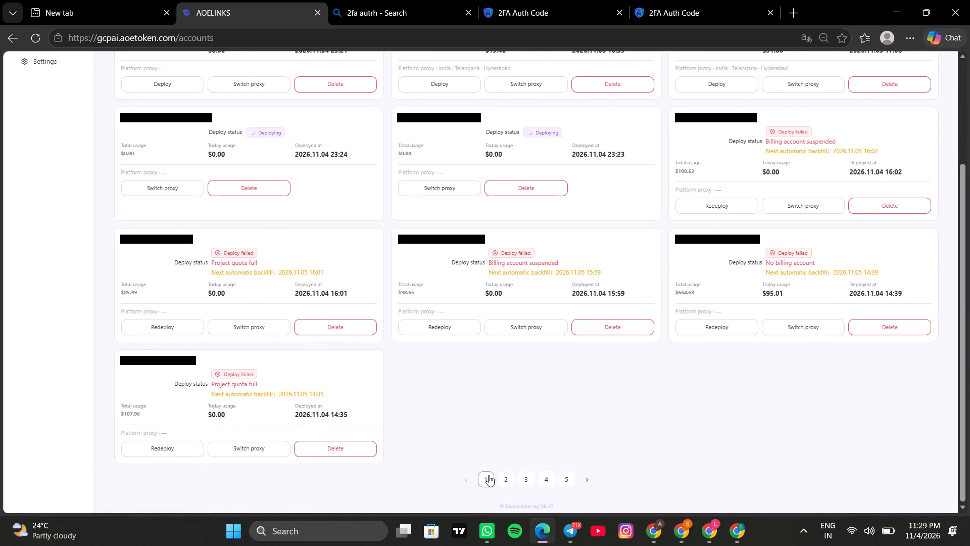
Add a new Google OAuth resource with the platform-assigned proxy, generate its authorization link and copy the link.
scroll(483, 437, "up", 2)
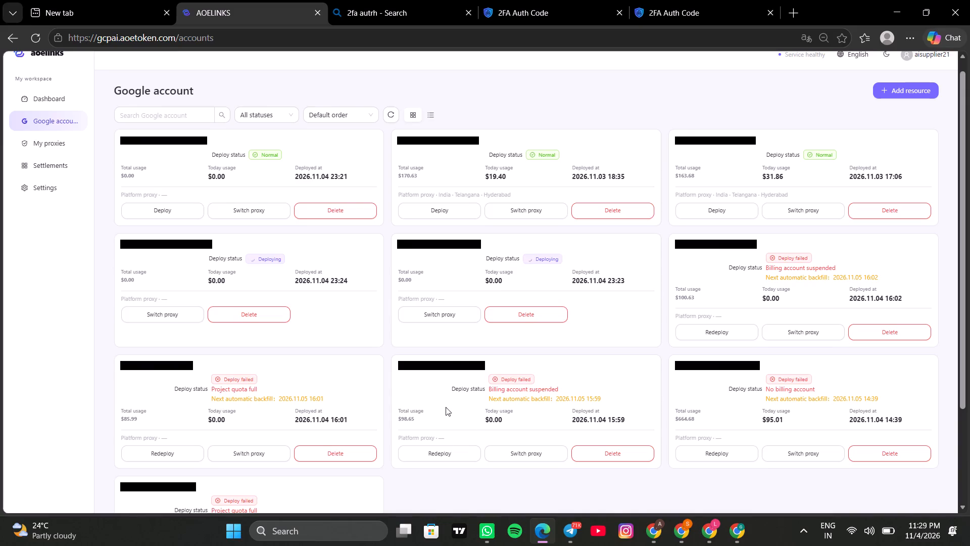
left_click(905, 90)
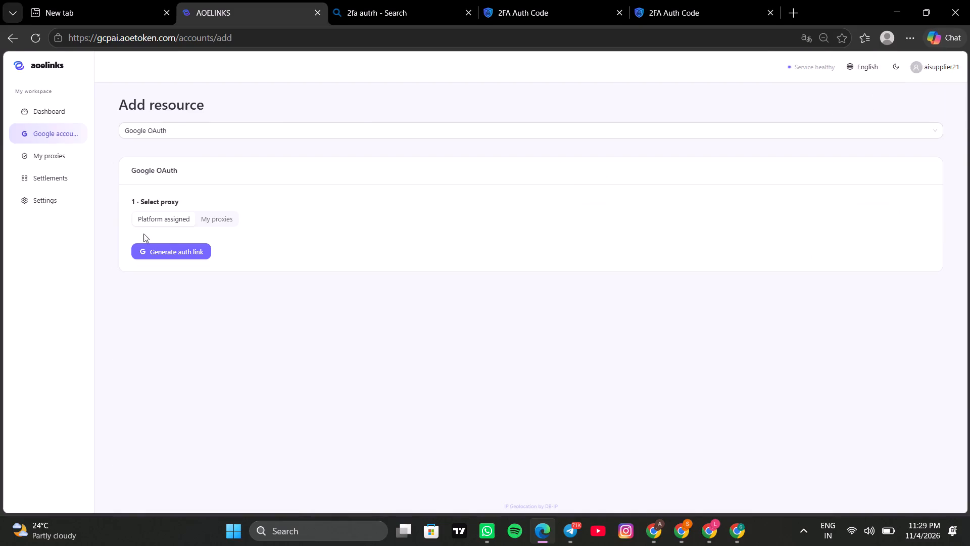
left_click(145, 243)
left_click(149, 246)
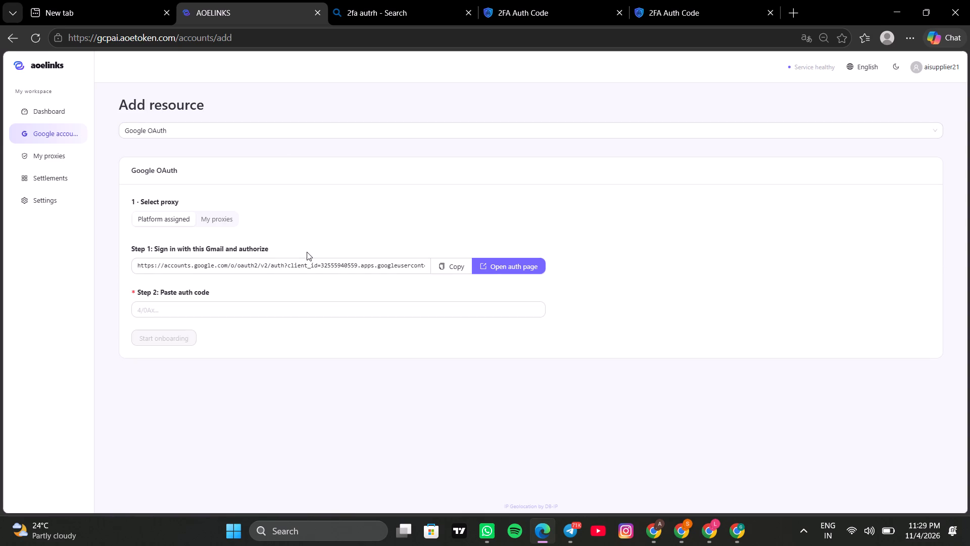
left_click(452, 272)
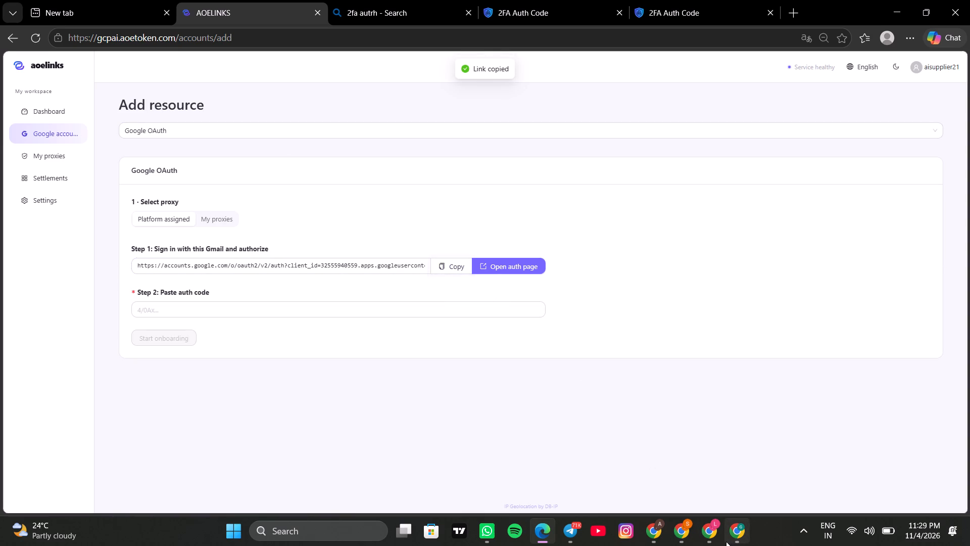
Switch to the Chrome profile with the free trial billing account's payment overview and paste the copied authorization link as the address.
left_click(714, 541)
right_click(366, 43)
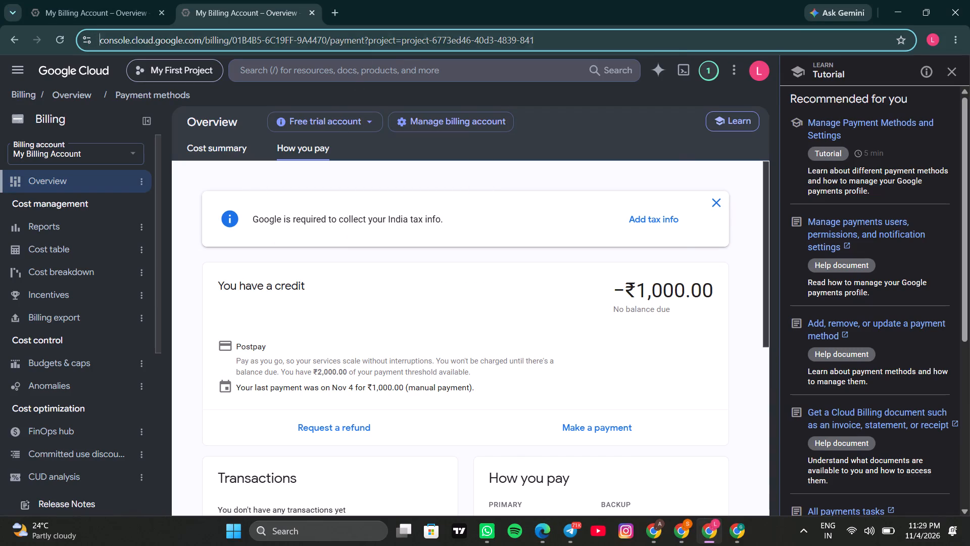
left_click(408, 177)
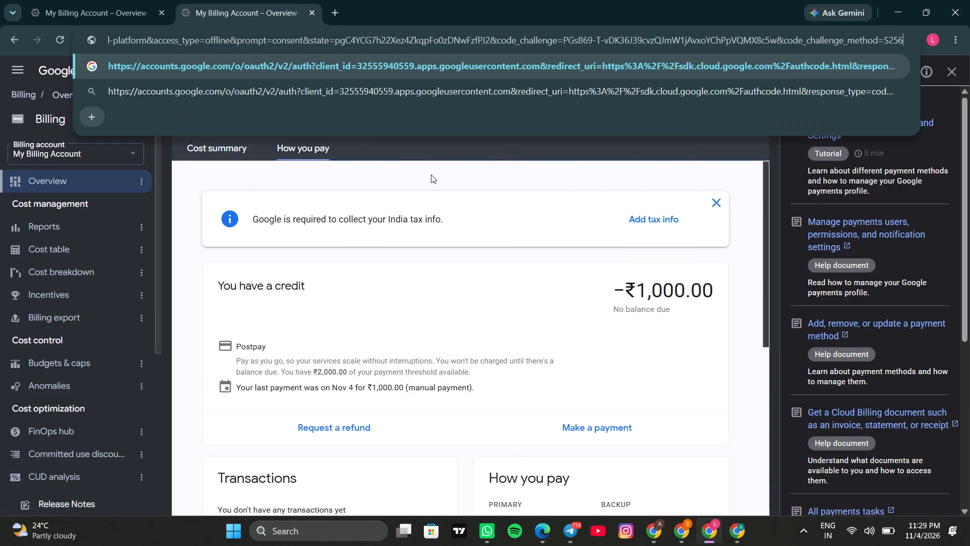
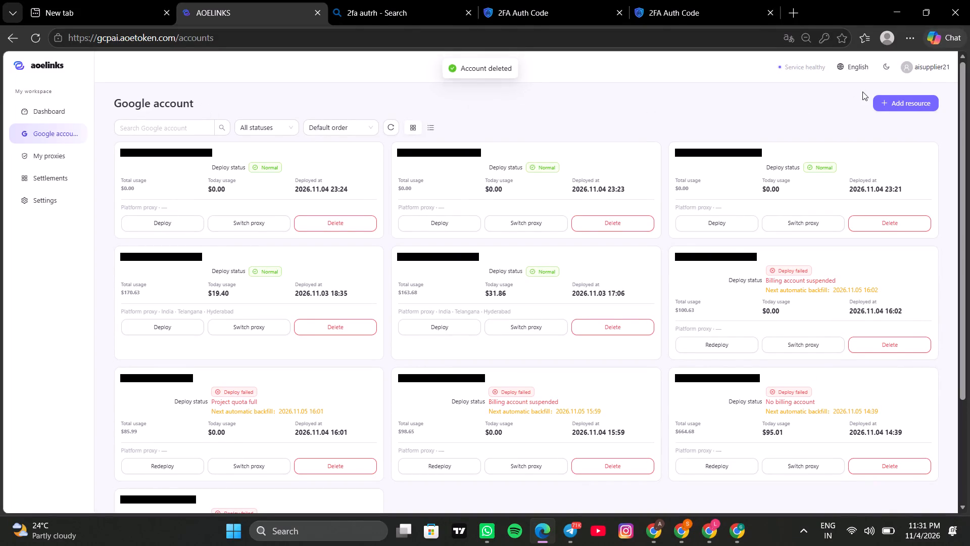
Add a new Google OAuth resource with the platform-assigned proxy and generate its authorization link.
left_click(886, 100)
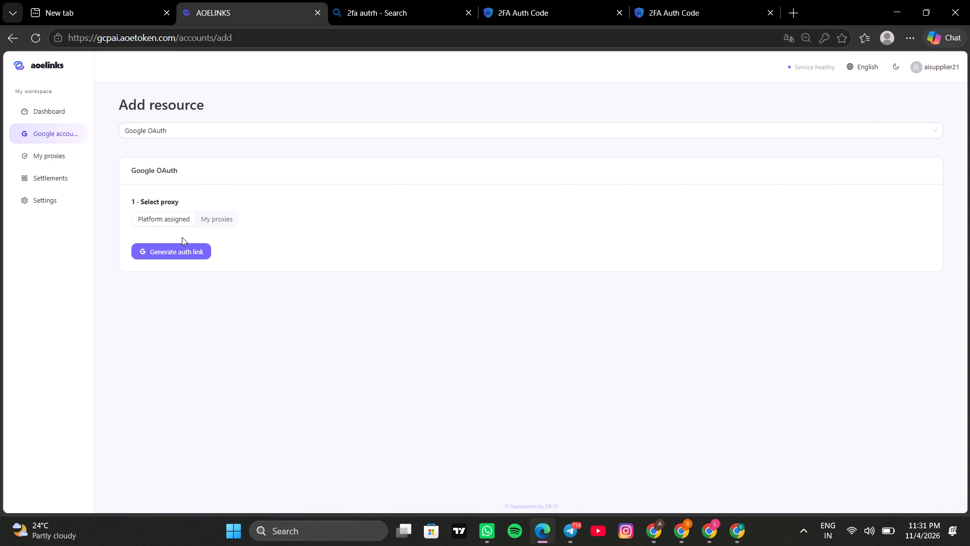
left_click(175, 248)
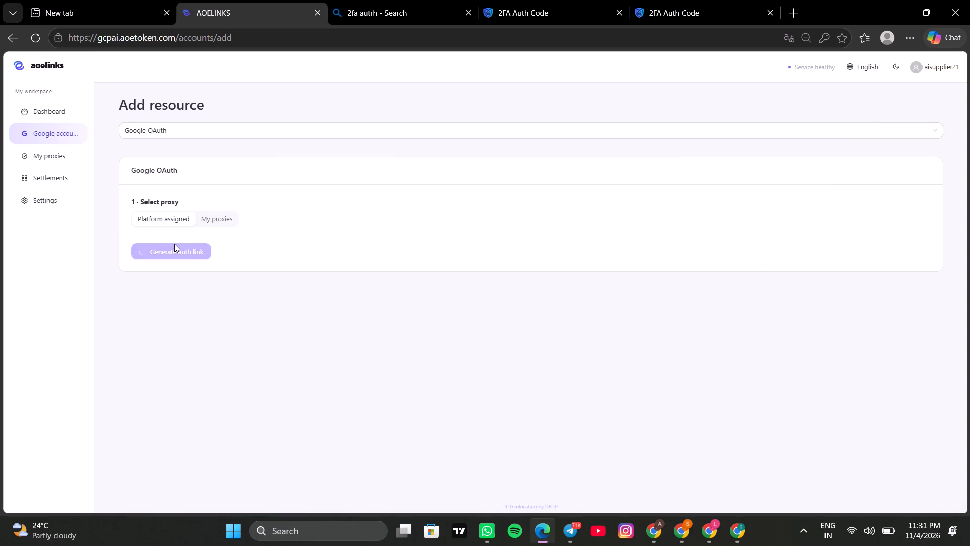
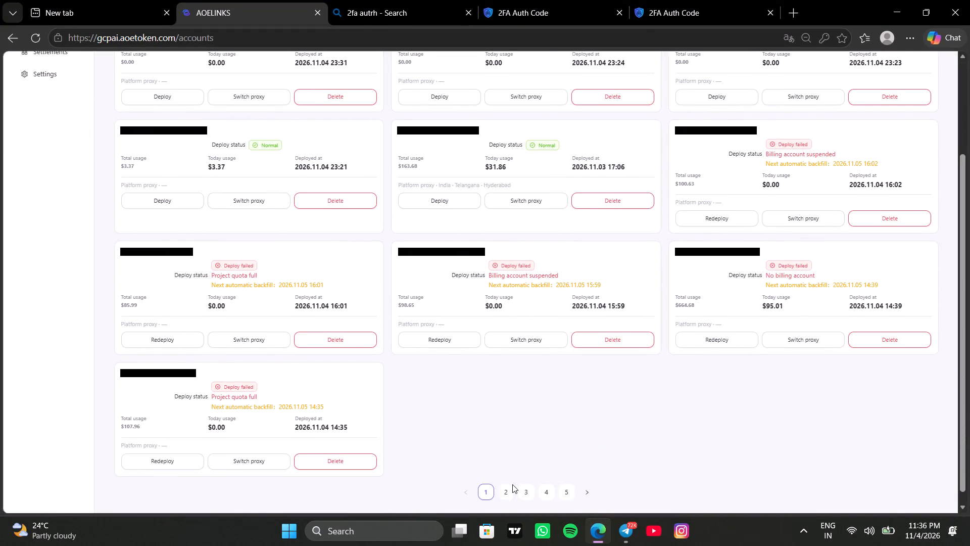
Go to page 2 of the Google accounts list and look over the accounts' deploy statuses.
left_click(507, 487)
scroll(484, 468, "up", 1)
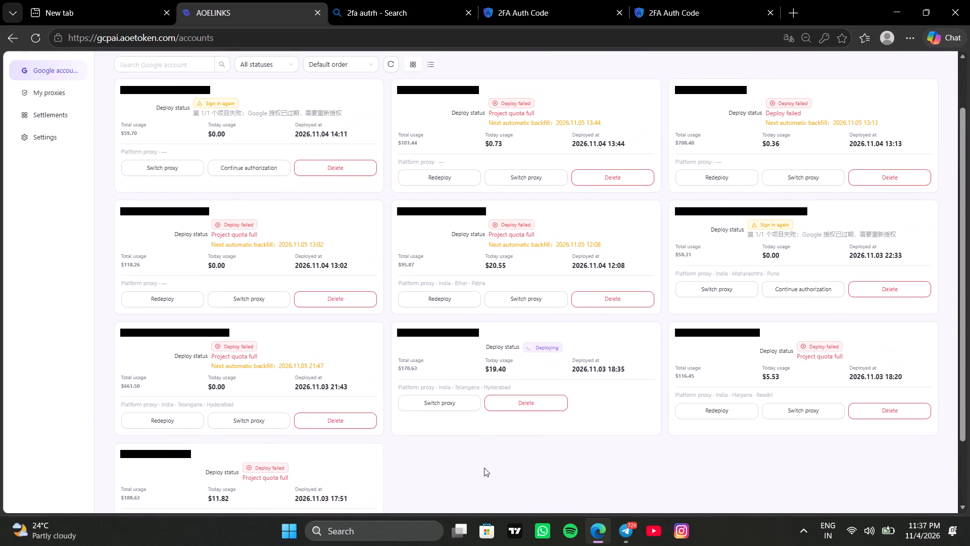
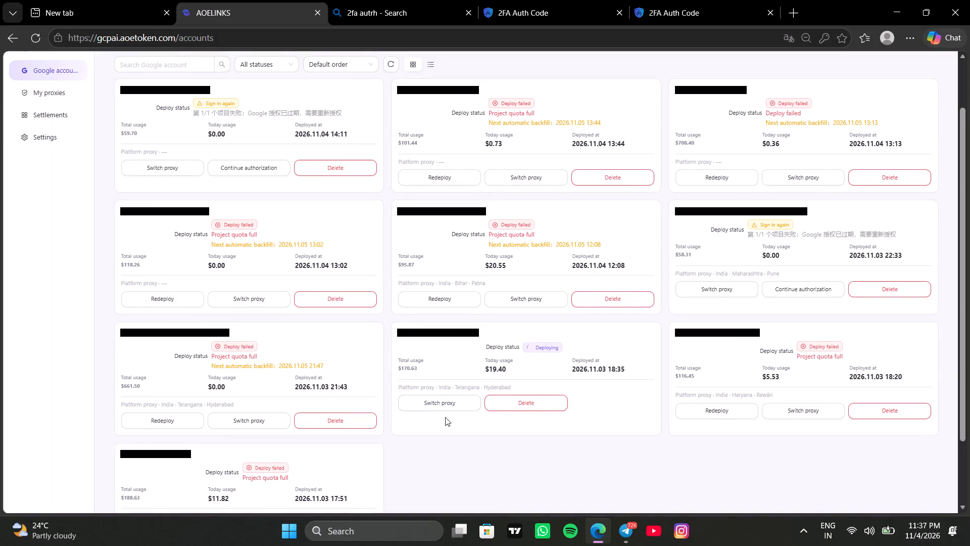
Go to page 3 of the Google accounts list to view the deploy statuses there.
scroll(445, 418, "down", 2)
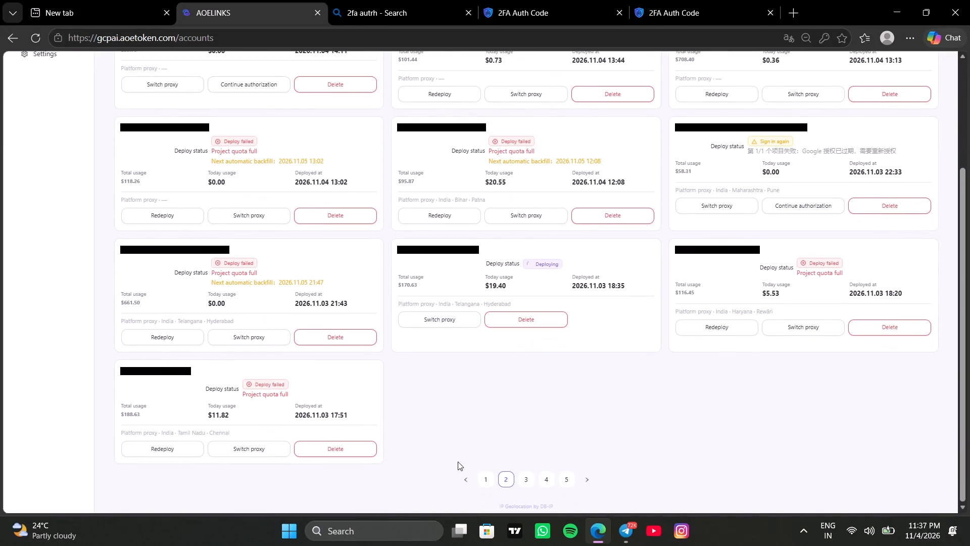
left_click(526, 477)
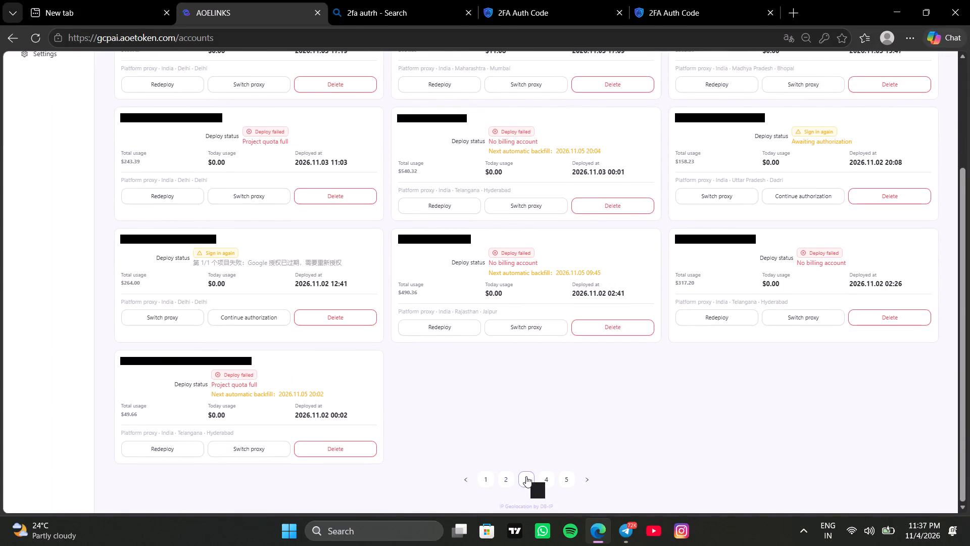
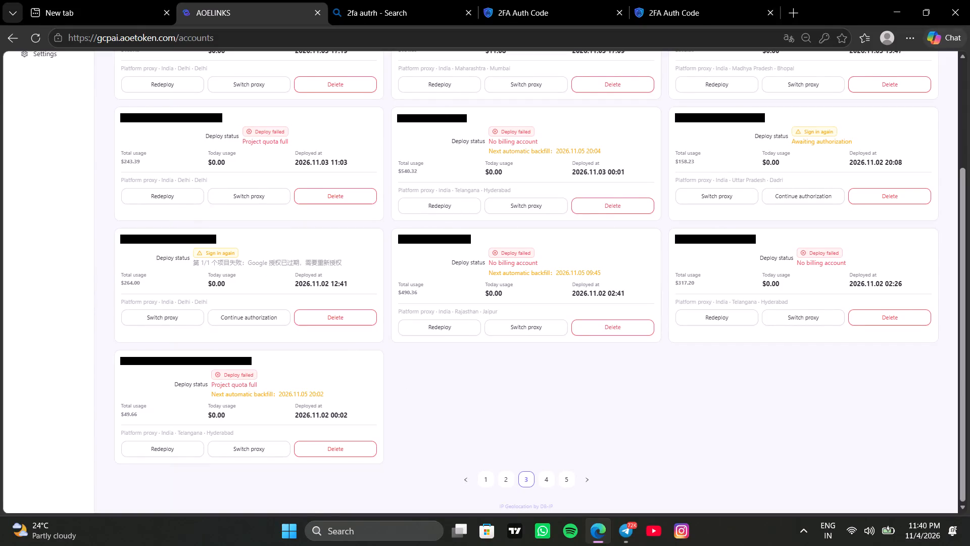
Redeploy the five page 3 accounts deployed on 2026.11.03 at 11:03, 00:01, 15:47, 17:09 and 17:19.
left_click(182, 199)
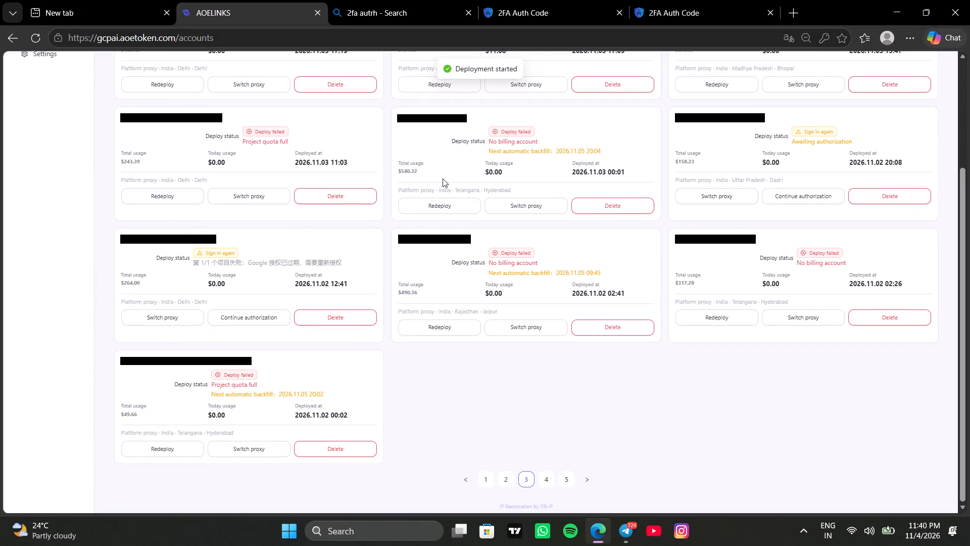
left_click(454, 211)
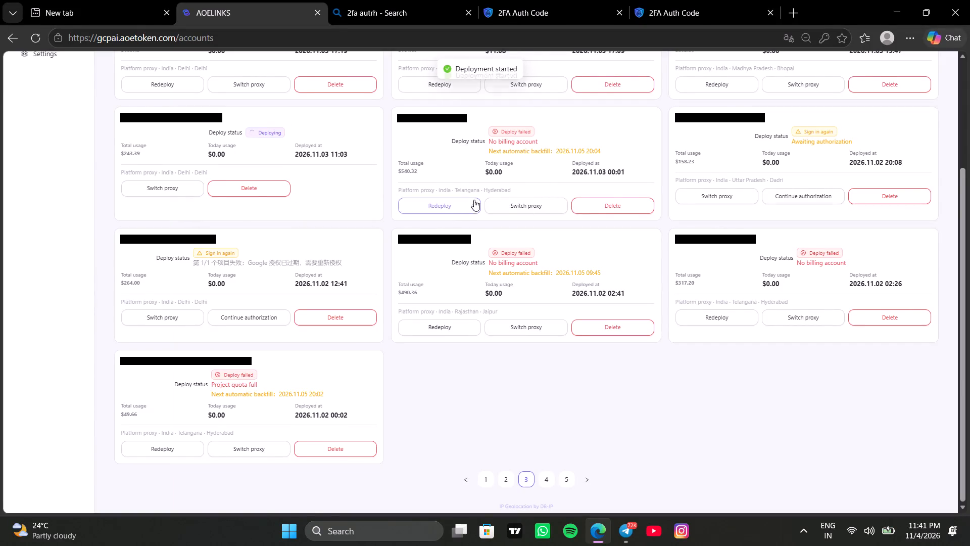
scroll(562, 200, "up", 1)
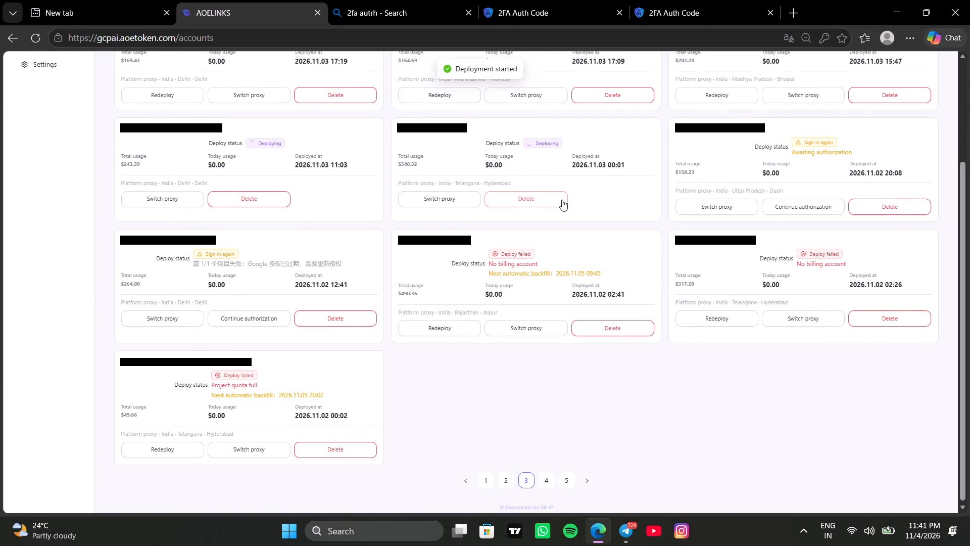
scroll(562, 200, "up", 1)
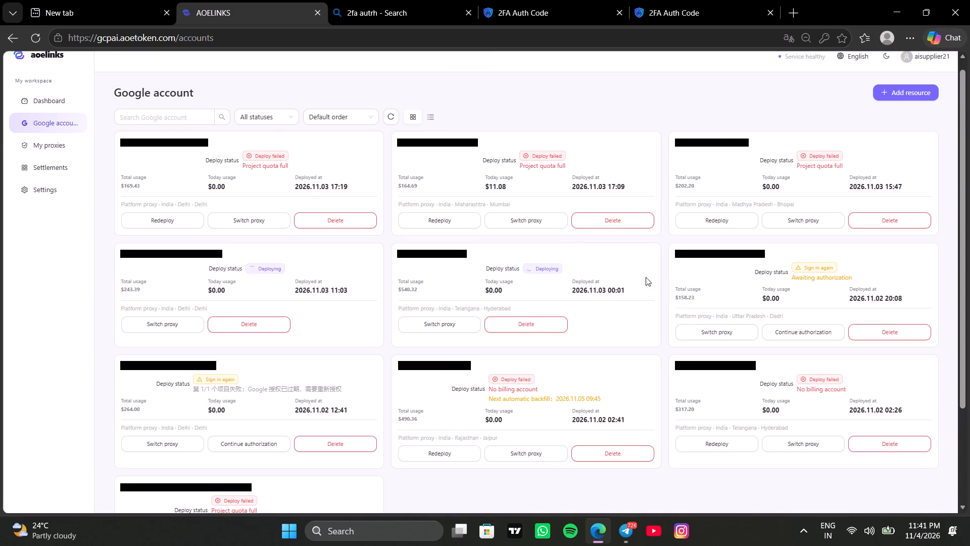
left_click(685, 225)
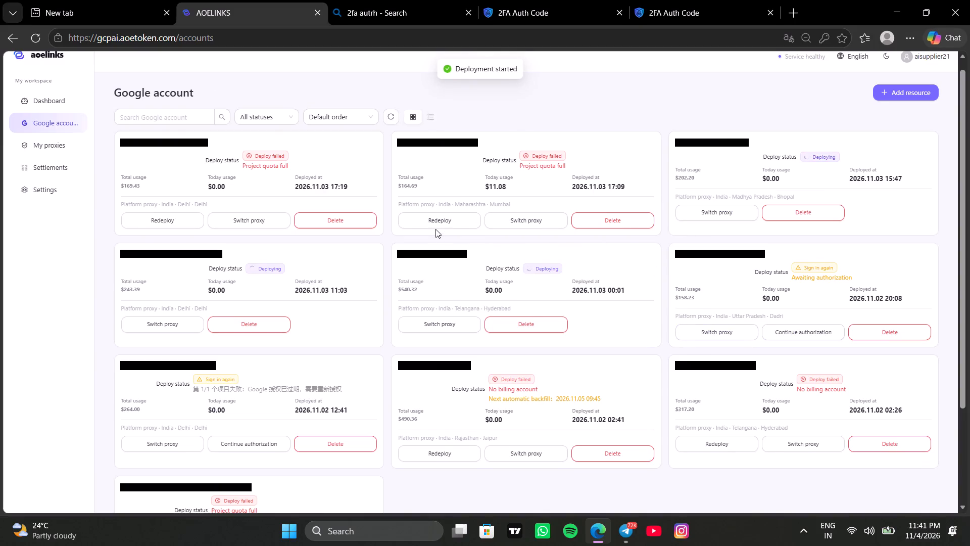
left_click(435, 225)
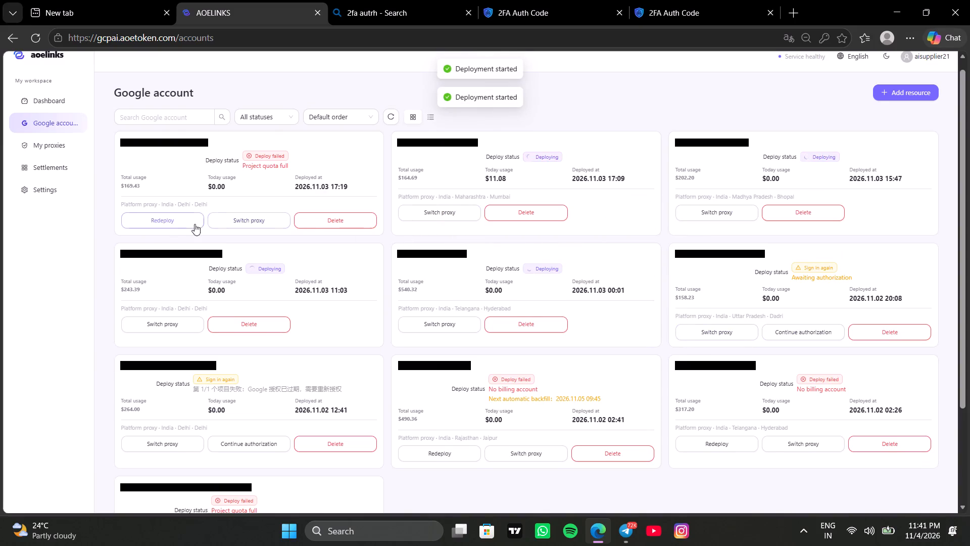
left_click(178, 226)
Go to page 2 of the Google accounts list and redeploy all eight accounts whose deploy status is Deploy failed.
scroll(431, 361, "down", 3)
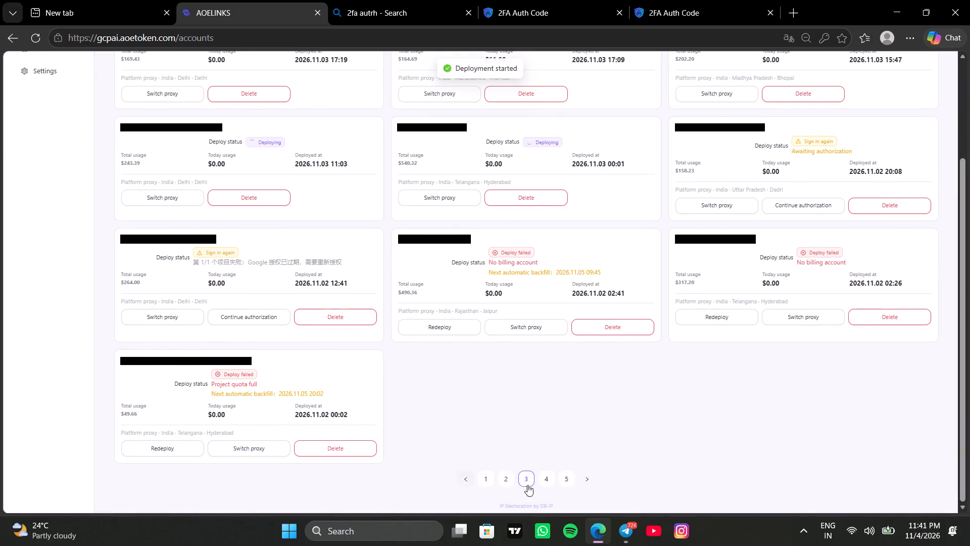
left_click(504, 476)
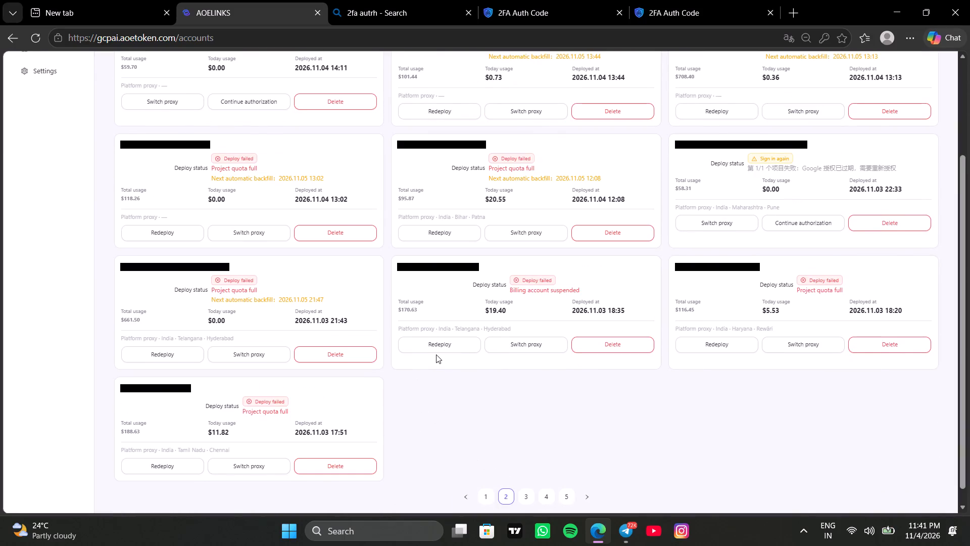
left_click(442, 344)
left_click(712, 349)
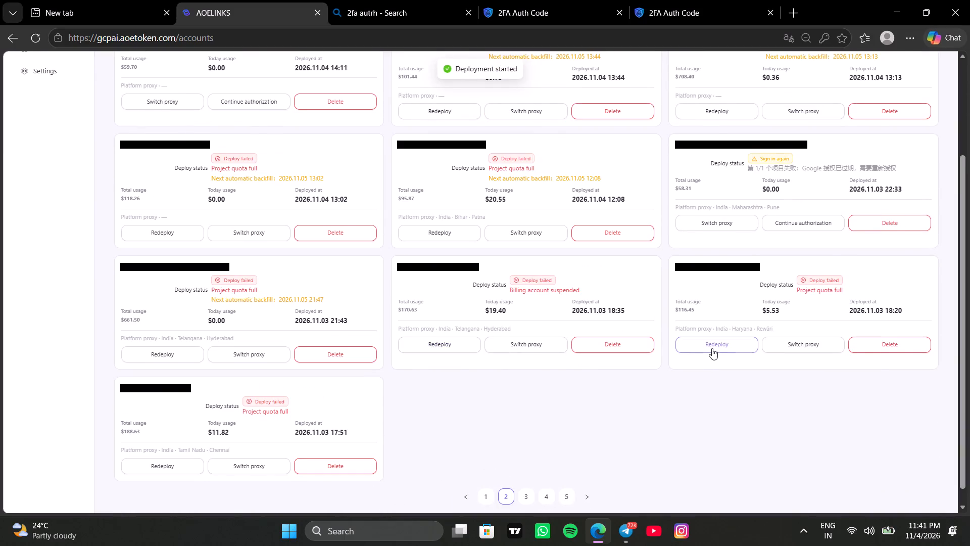
scroll(592, 298, "up", 1)
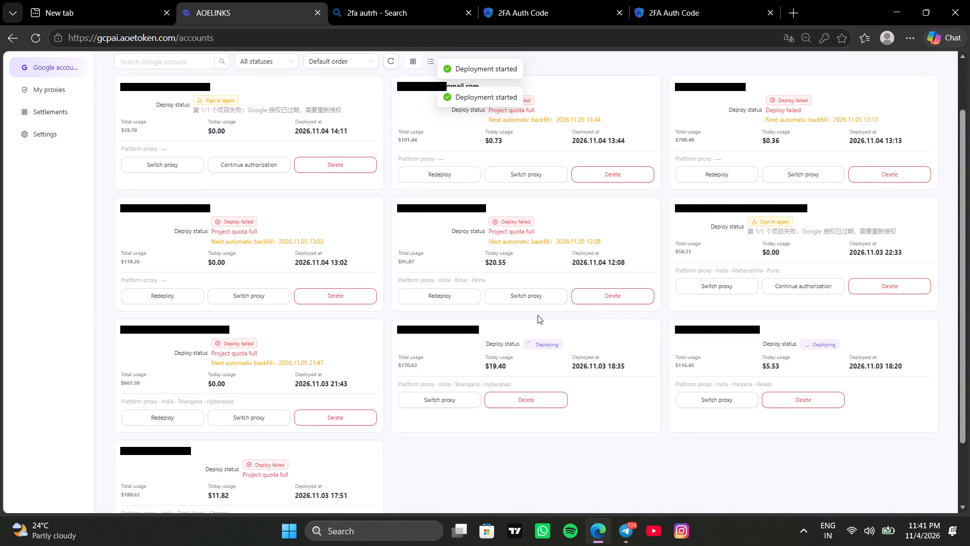
left_click(448, 301)
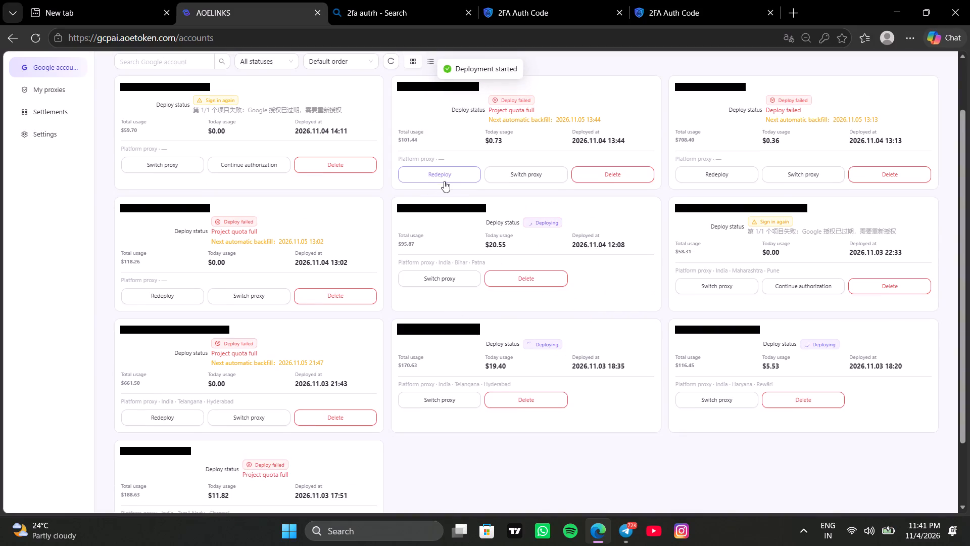
left_click(444, 181)
left_click(733, 180)
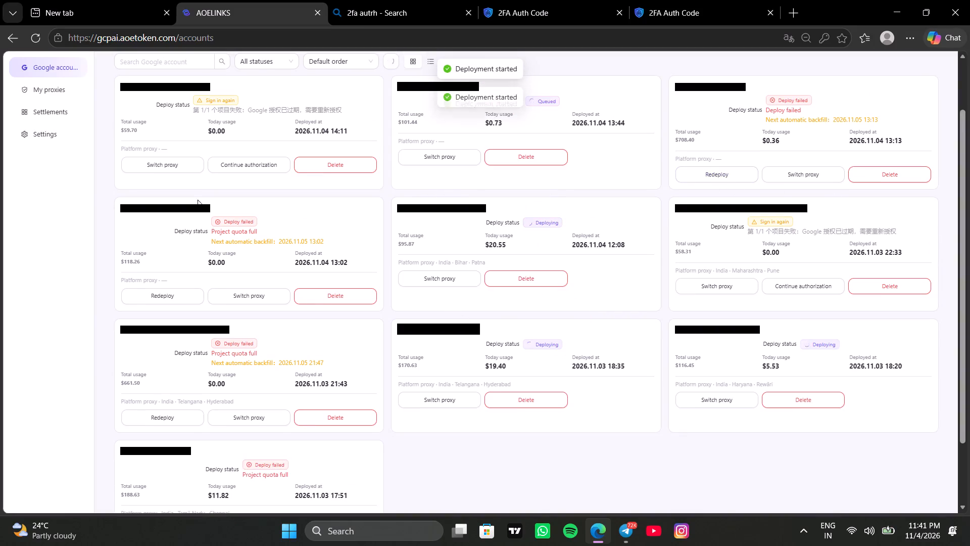
left_click(148, 285)
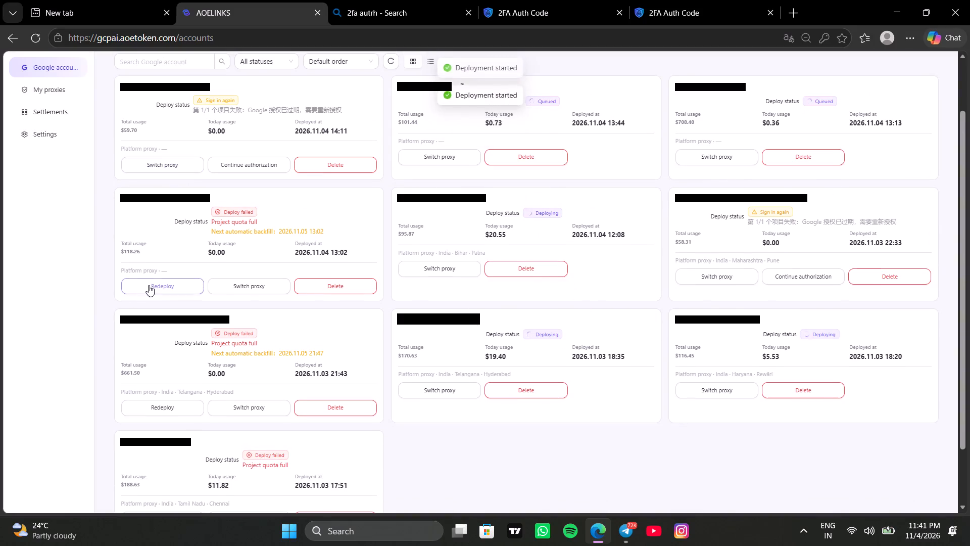
left_click(144, 397)
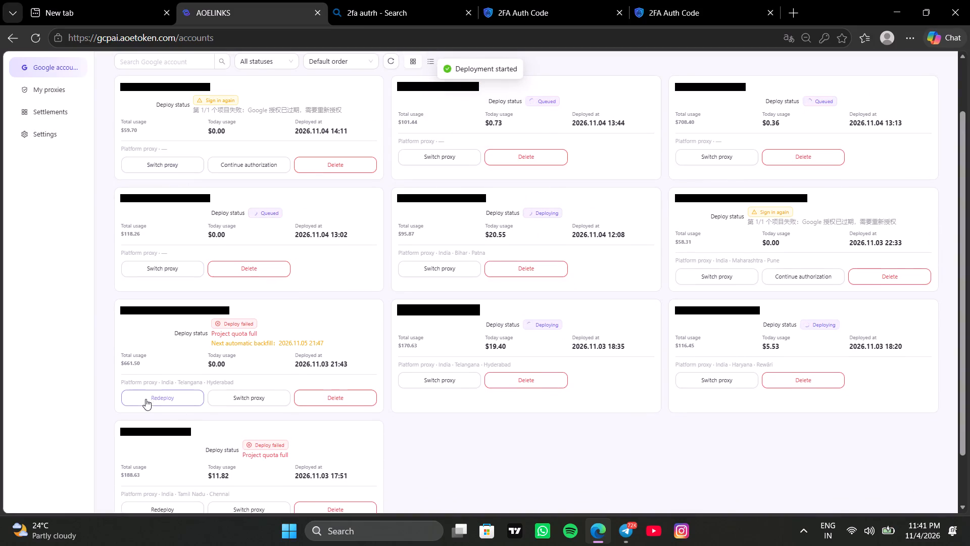
scroll(313, 434, "down", 1)
left_click(168, 445)
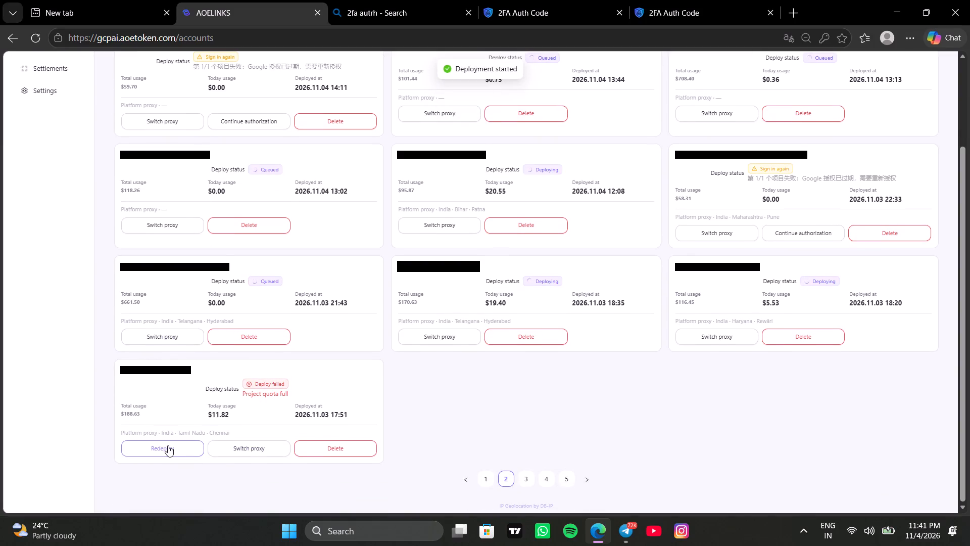
scroll(466, 445, "up", 2)
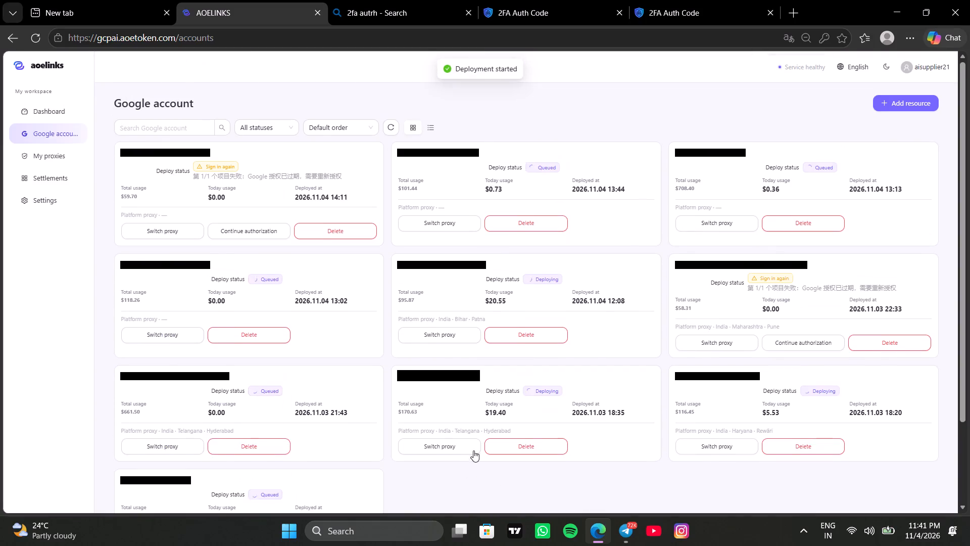
Go to page 1 of the Google accounts list to view the deploy statuses there.
scroll(516, 489, "down", 3)
left_click(479, 485)
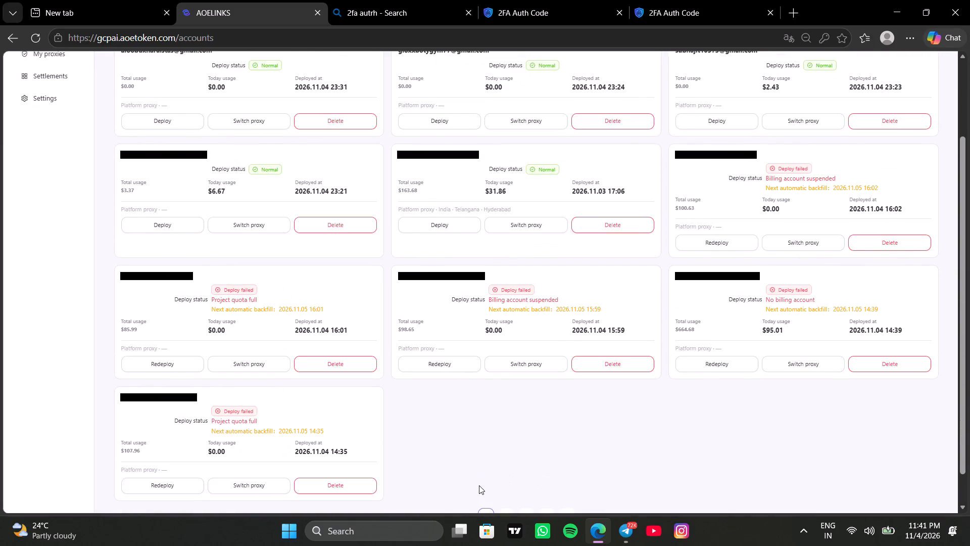
scroll(479, 485, "up", 1)
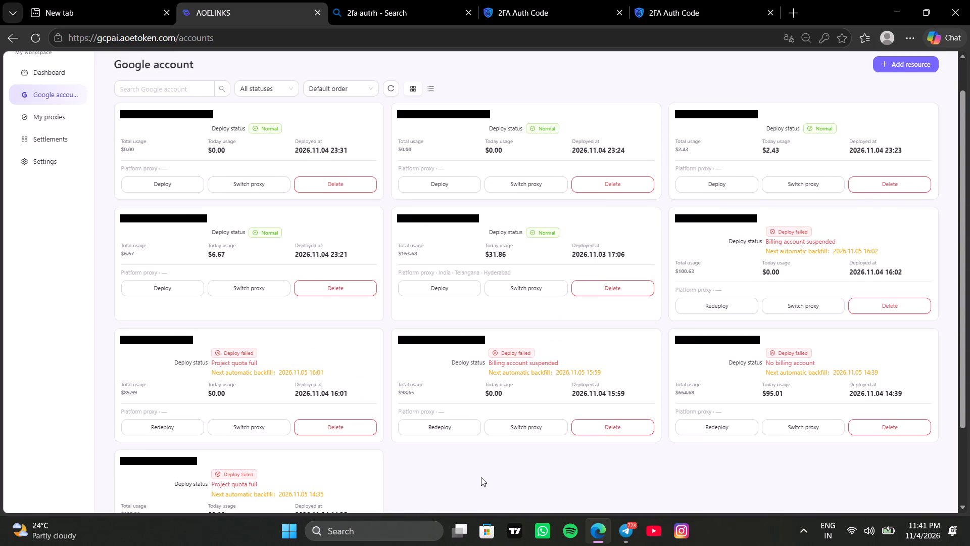